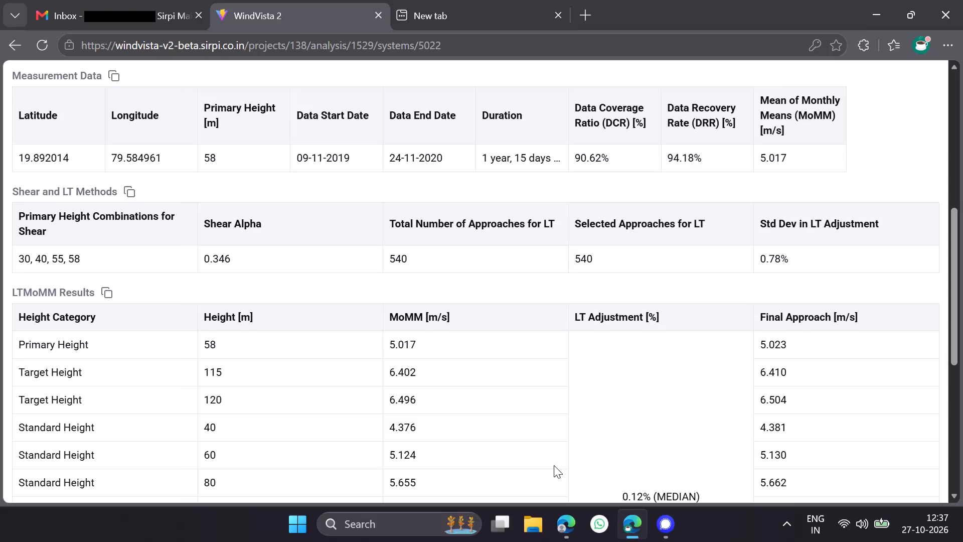
Switch from the WindVista 2 analysis page to the blank new browser tab.
left_click(466, 0)
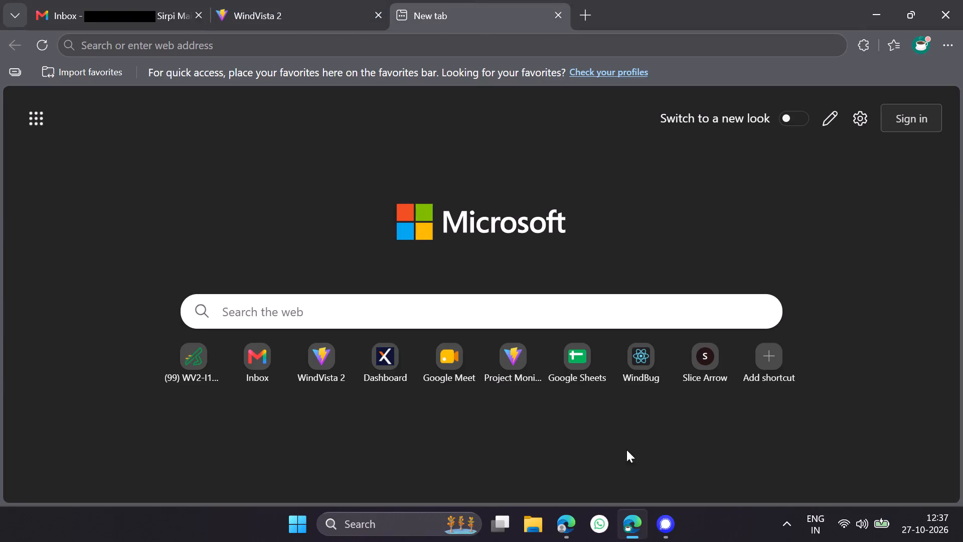
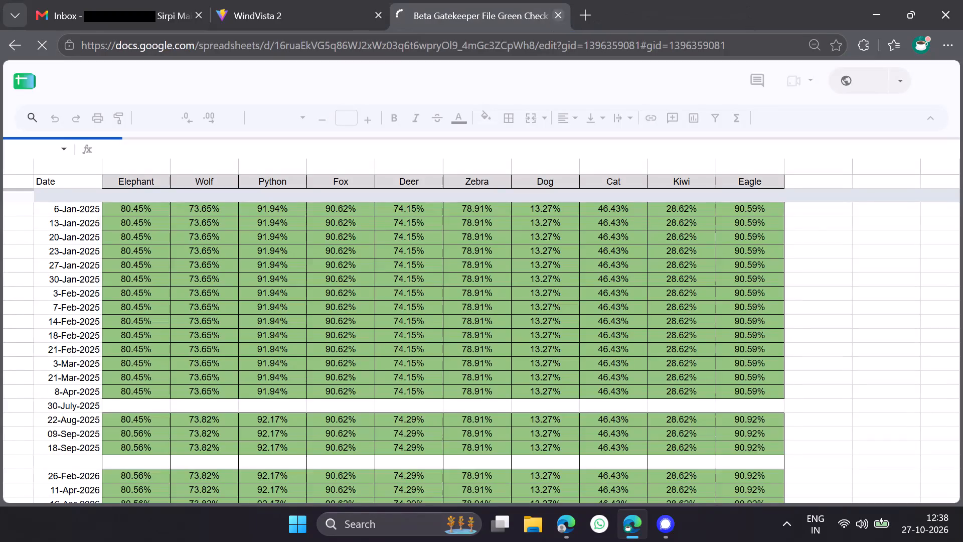
In the Beta Gatekeeper File Green Check spreadsheet, select the empty Elephant cell of the 26-Oct-2026 row on the DCR sheet.
left_click(285, 0)
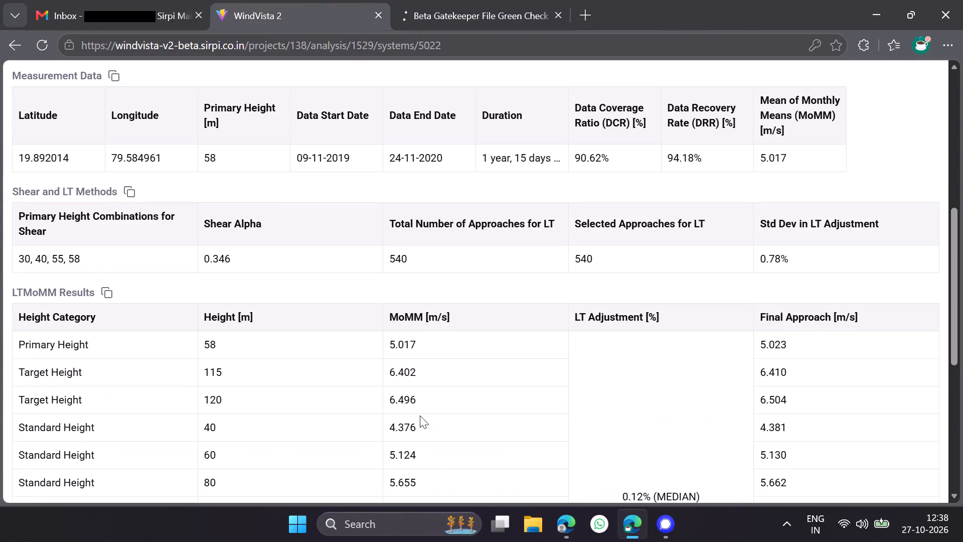
left_click(504, 0)
scroll(273, 421, "down", 16)
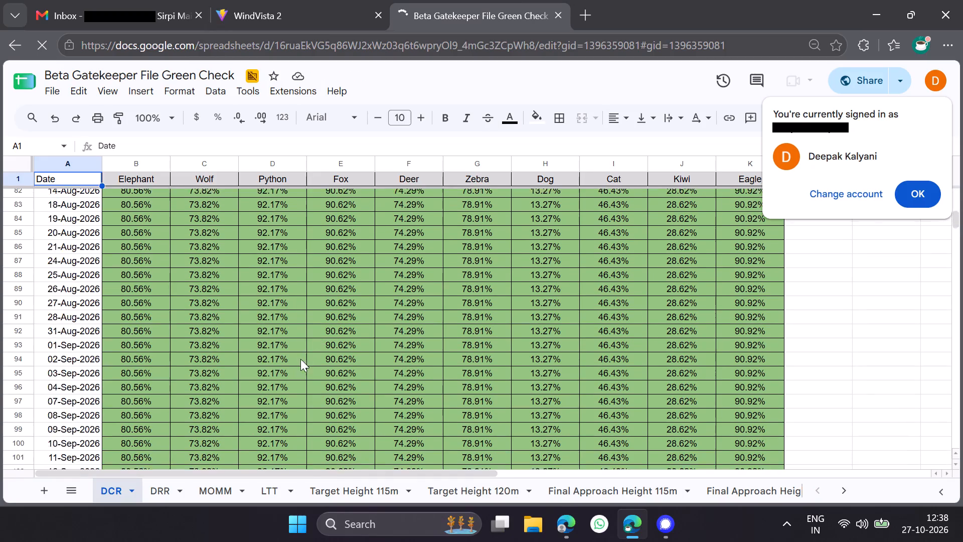
scroll(300, 359, "down", 6)
left_click(144, 284)
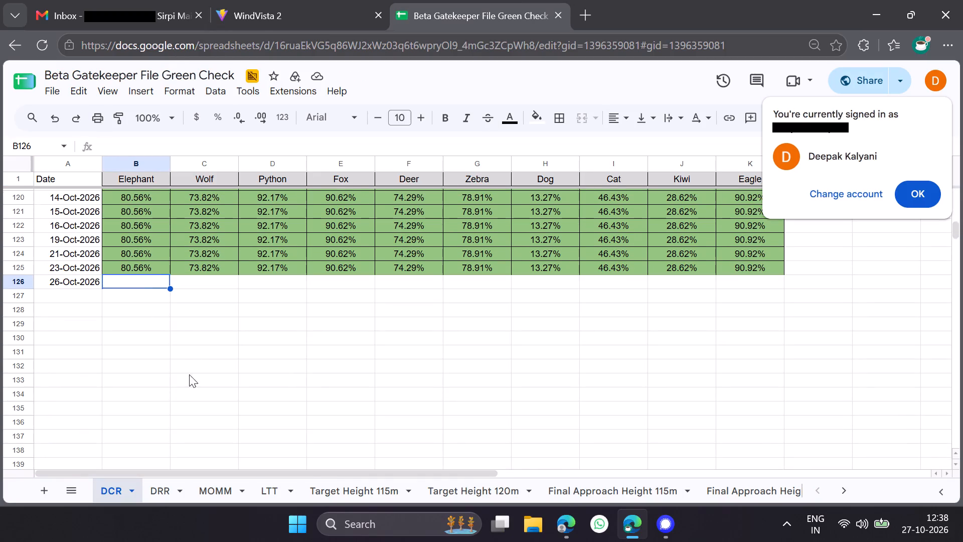
Compare the Fox mast's Data Coverage Ratio in WindVista 2 with the Fox column of the DCR sheet.
left_click(240, 0)
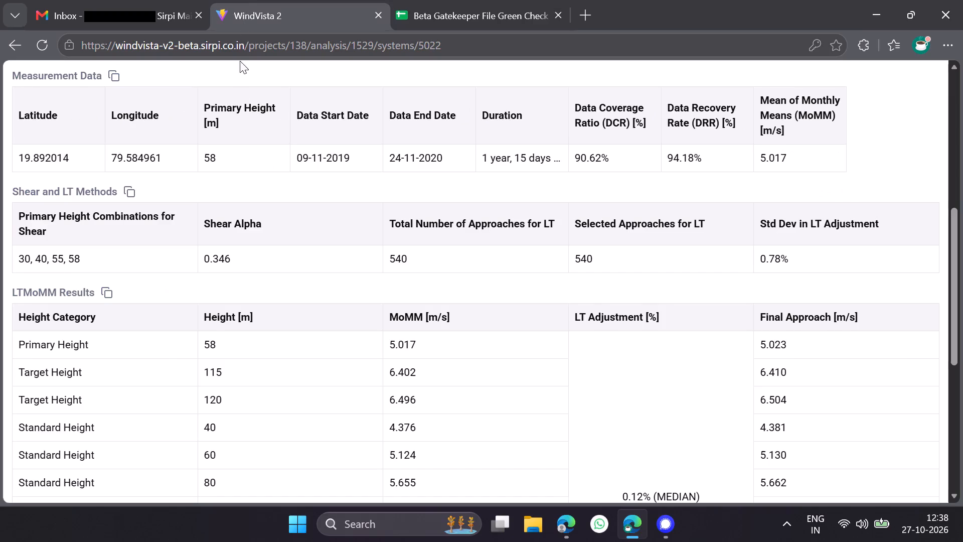
scroll(238, 174, "up", 5)
scroll(238, 174, "down", 2)
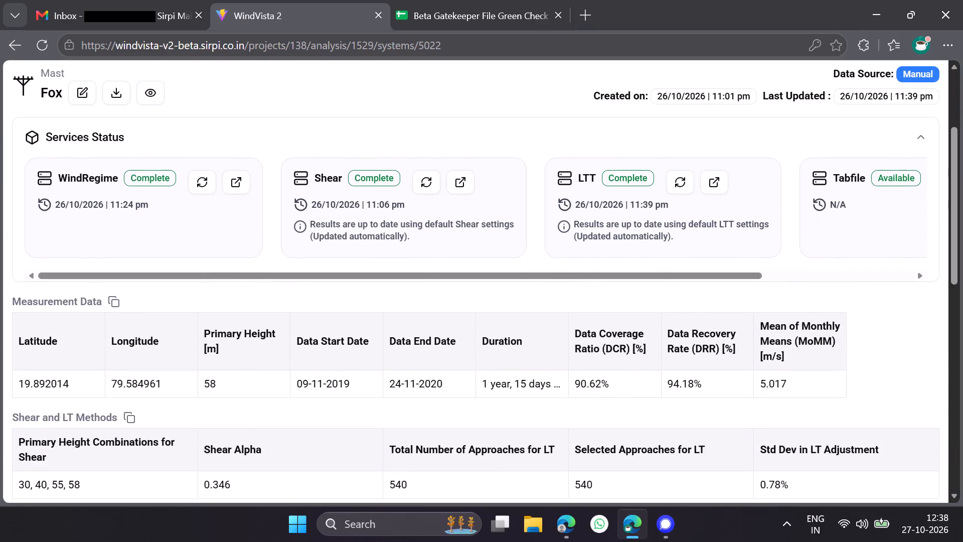
left_click(449, 0)
Open the Wolf mast in WindVista 2 and compare its Data Coverage Ratio with the Wolf column of the DCR sheet.
left_click(354, 0)
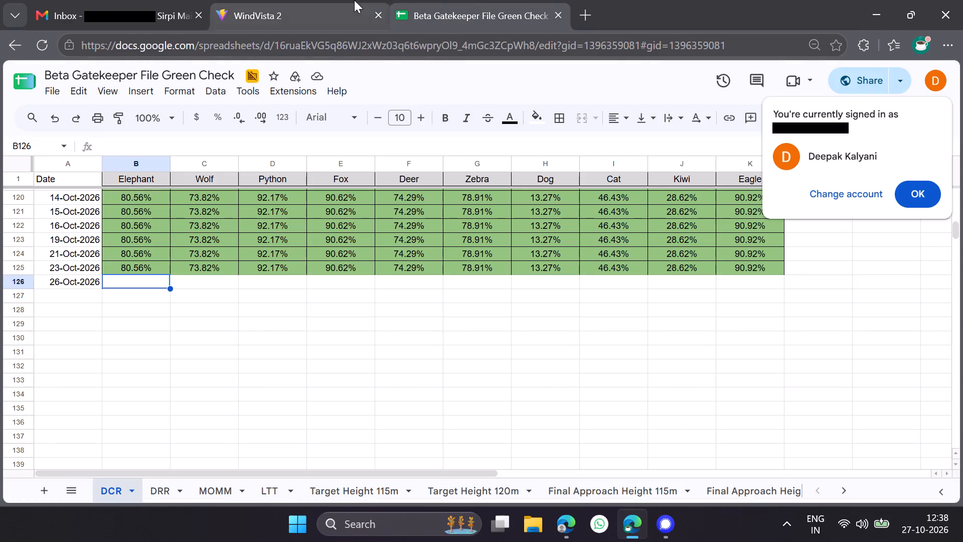
scroll(425, 125, "up", 4)
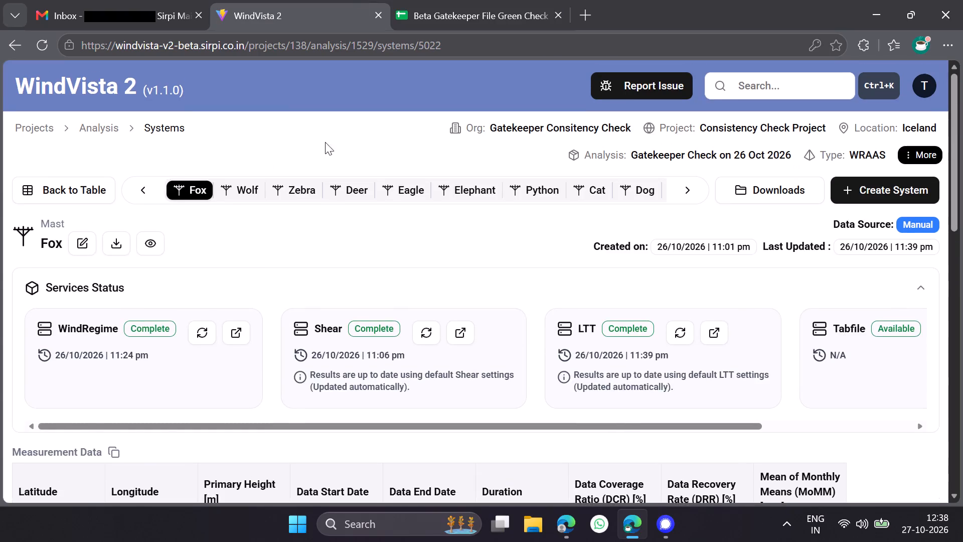
left_click(249, 189)
left_click(465, 3)
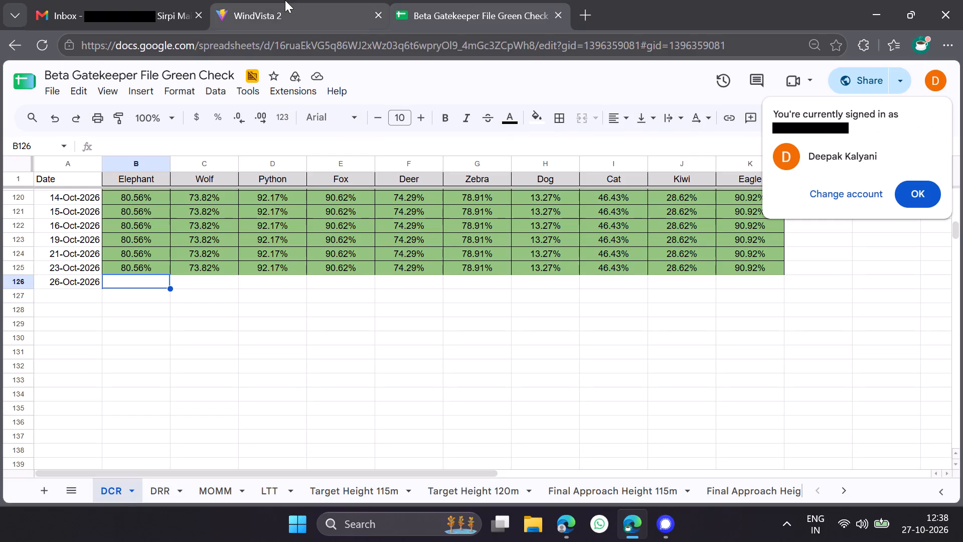
left_click(285, 0)
scroll(346, 313, "down", 4)
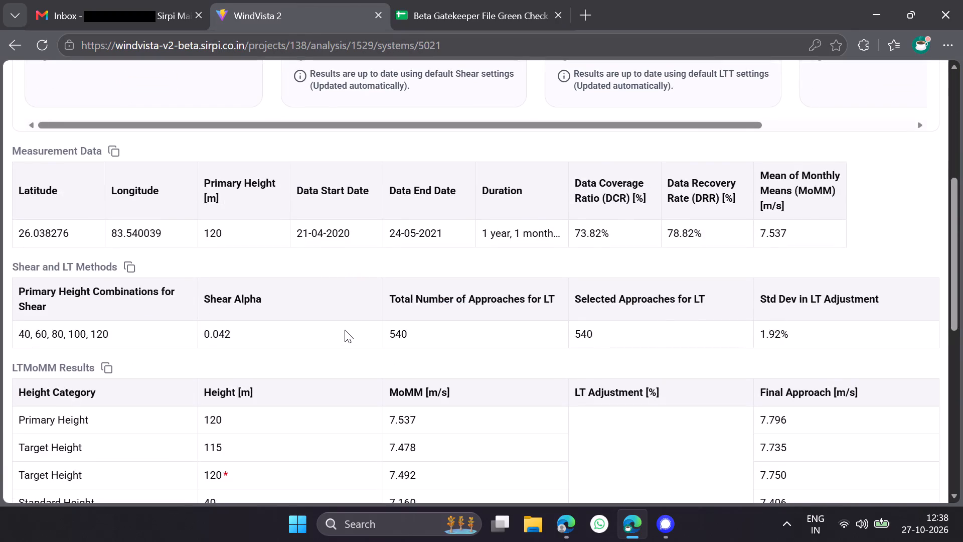
Open the Zebra mast and compare its Data Coverage Ratio with the Zebra column of the DCR sheet.
scroll(297, 131, "up", 6)
left_click(298, 199)
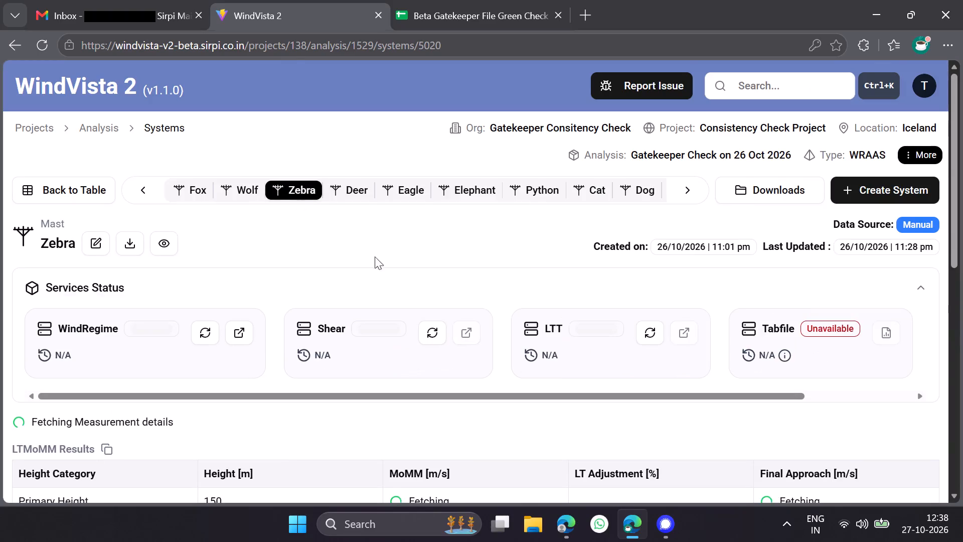
scroll(395, 277, "down", 4)
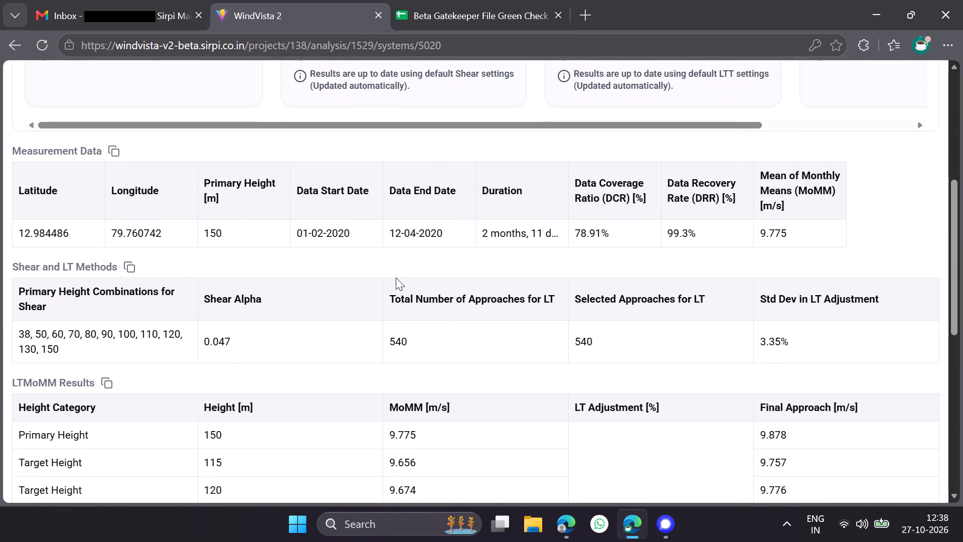
left_click(521, 0)
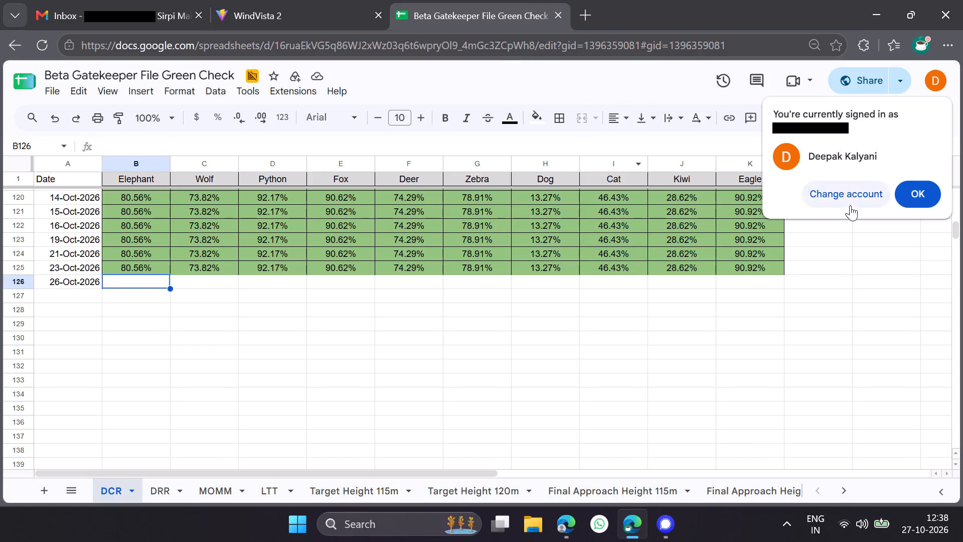
Dismiss the signed-in account notice covering the spreadsheet.
left_click(925, 197)
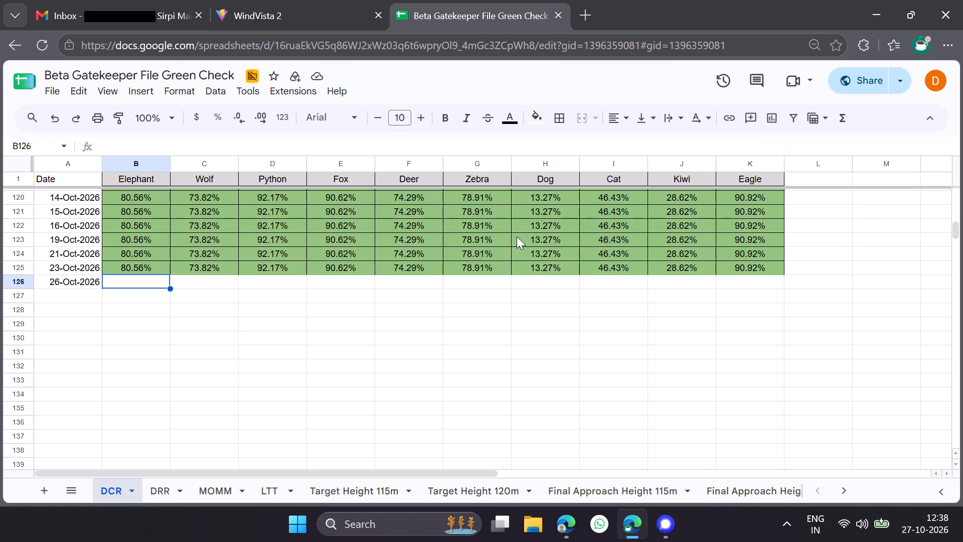
Open the Deer mast in WindVista 2 and compare its Data Coverage Ratio with the Deer column of the DCR sheet.
left_click(337, 0)
scroll(332, 168, "up", 4)
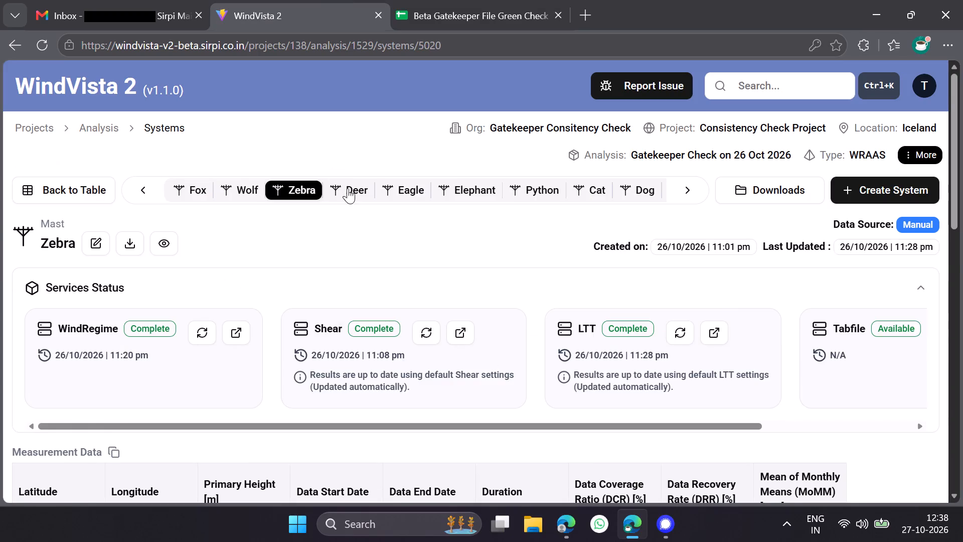
left_click(350, 188)
scroll(436, 208, "down", 3)
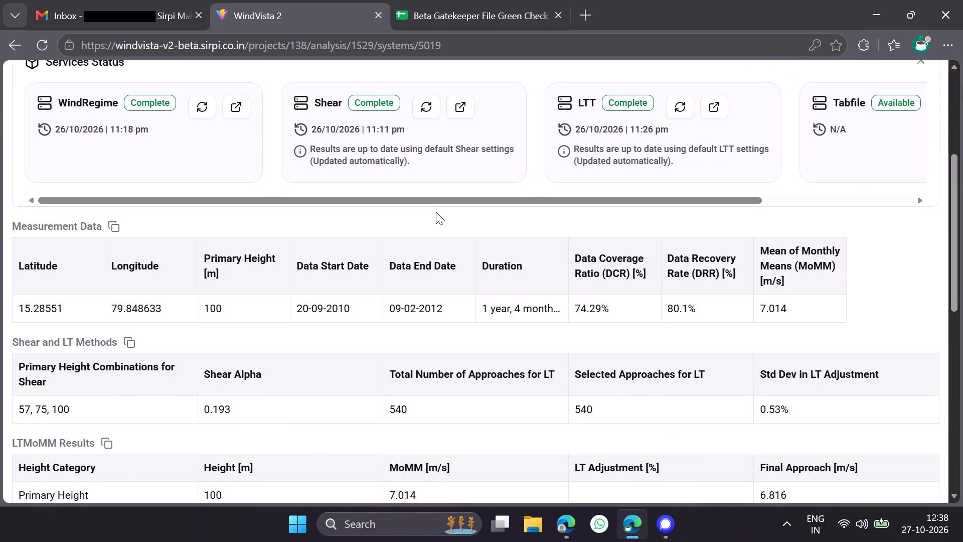
left_click(519, 0)
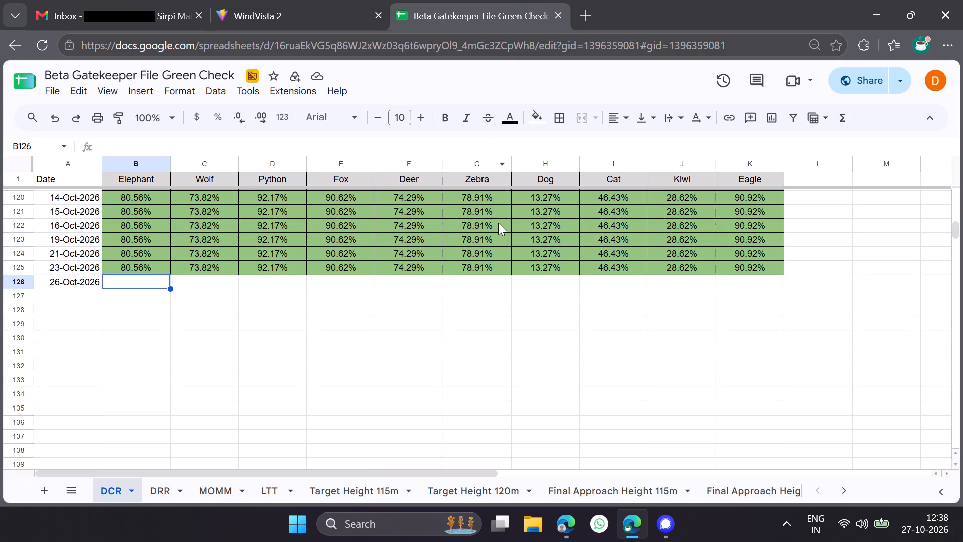
left_click(342, 0)
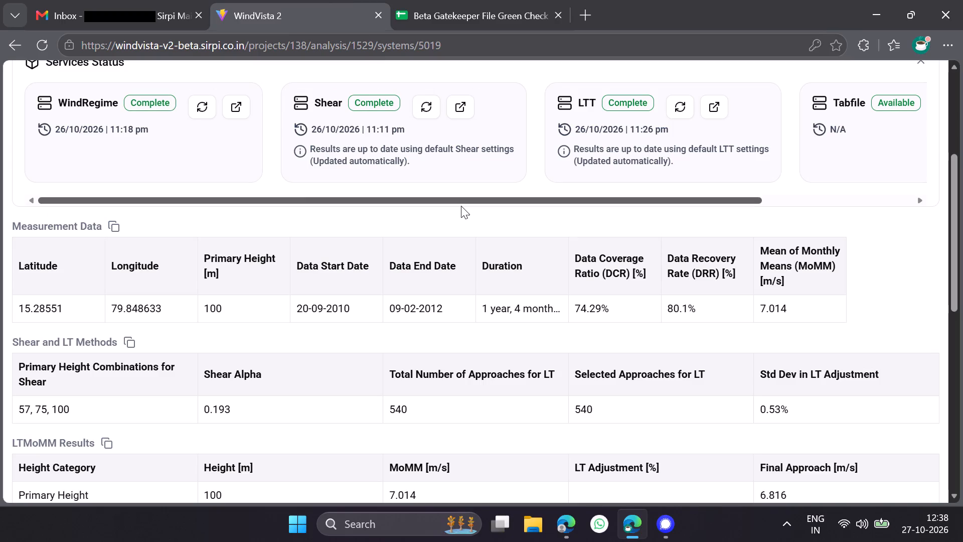
left_click(489, 0)
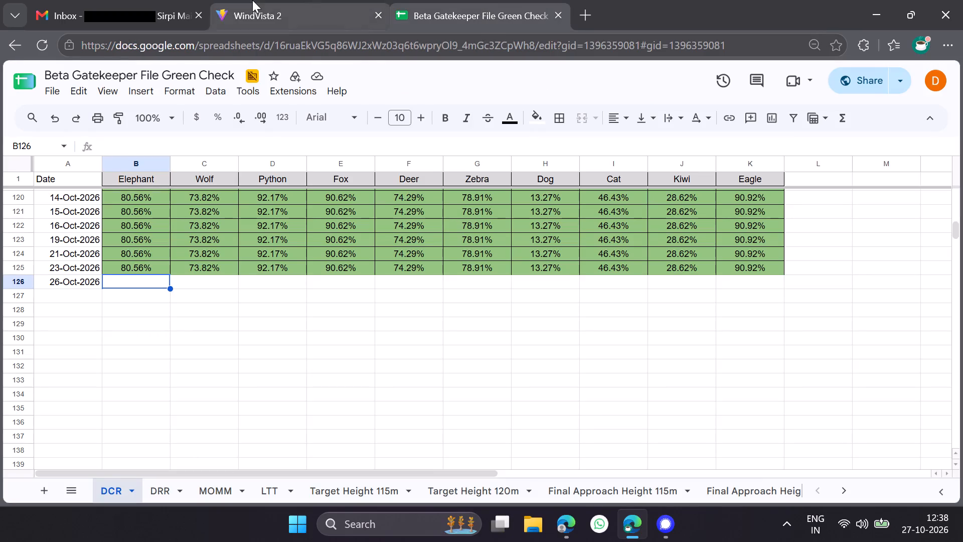
left_click(252, 0)
left_click(458, 0)
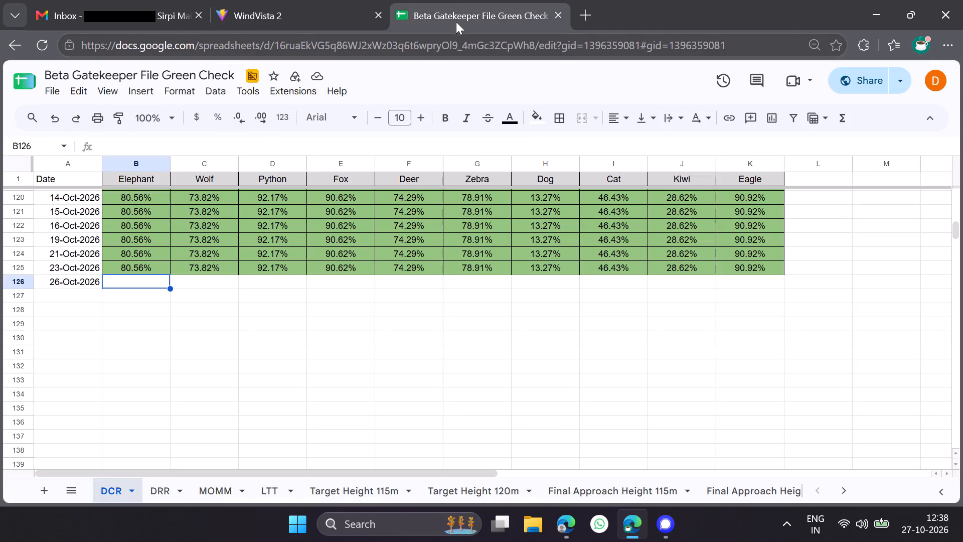
left_click(294, 0)
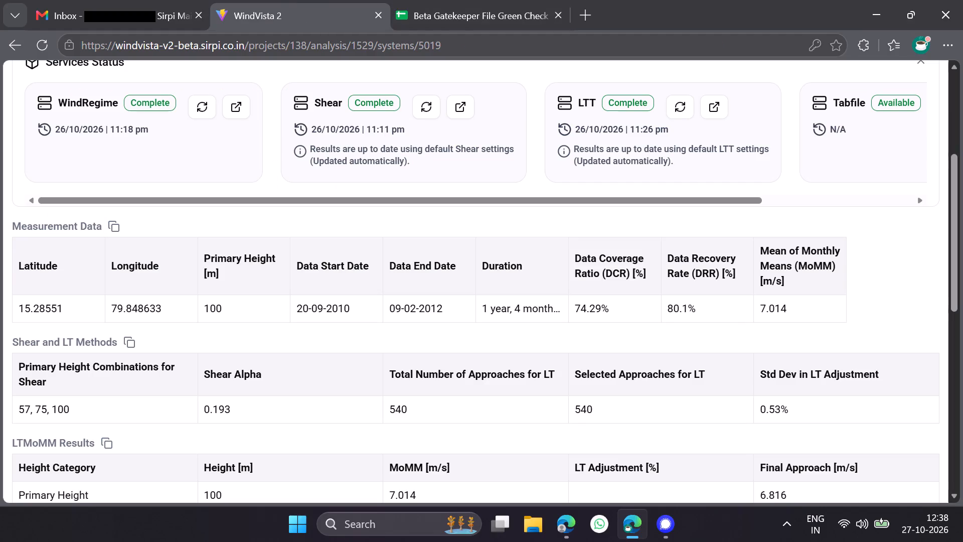
left_click(460, 0)
left_click(340, 0)
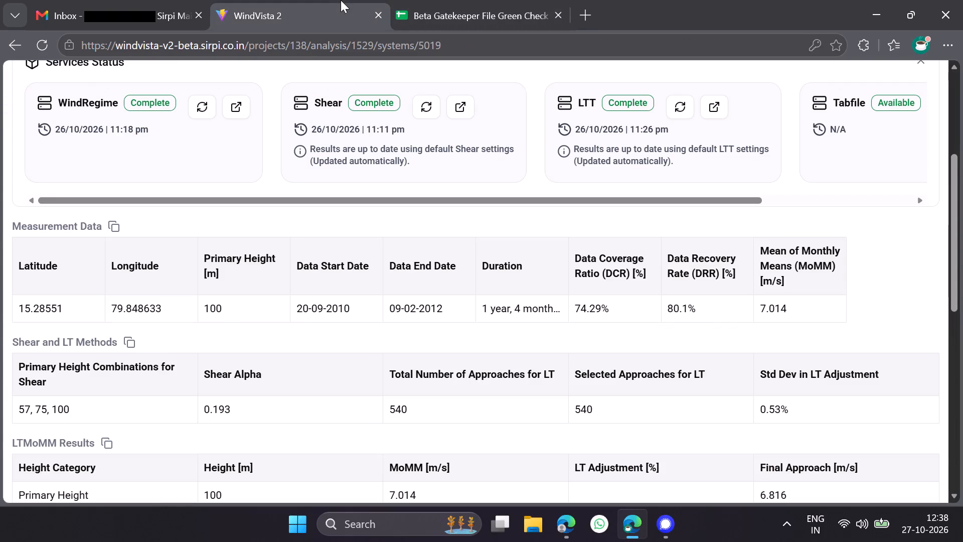
left_click(465, 0)
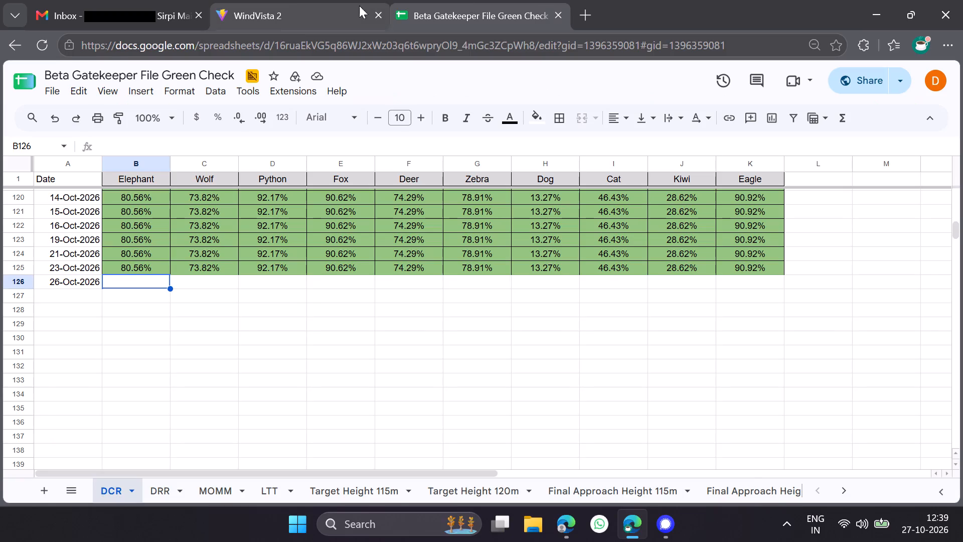
left_click(290, 0)
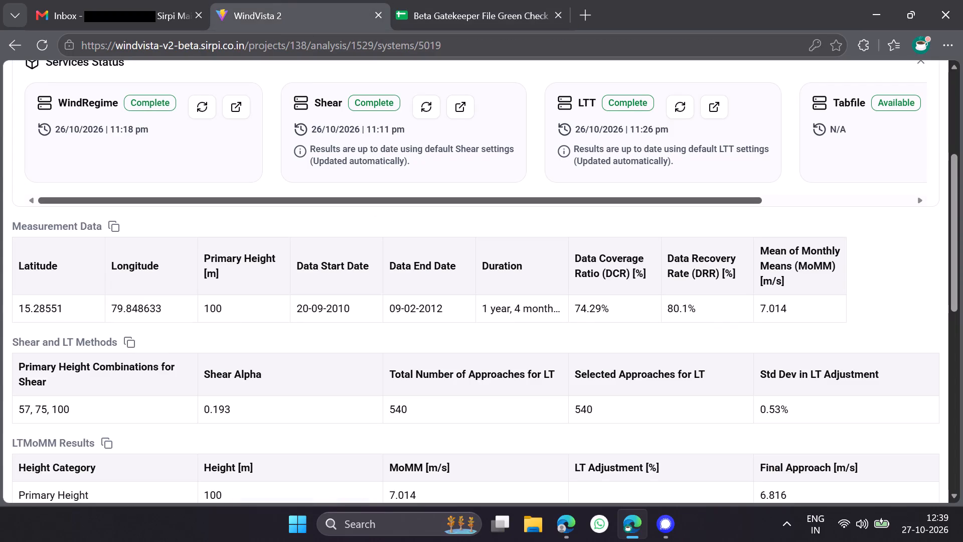
Recheck the Deer mast's name and Data Coverage Ratio against the Deer column of the DCR sheet.
scroll(394, 260, "up", 3)
scroll(394, 260, "down", 2)
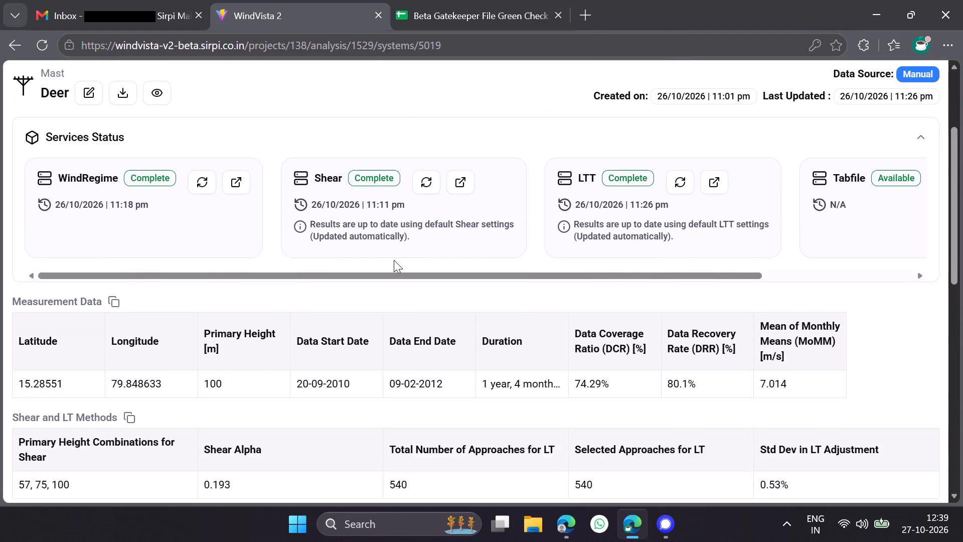
left_click(466, 0)
left_click(276, 0)
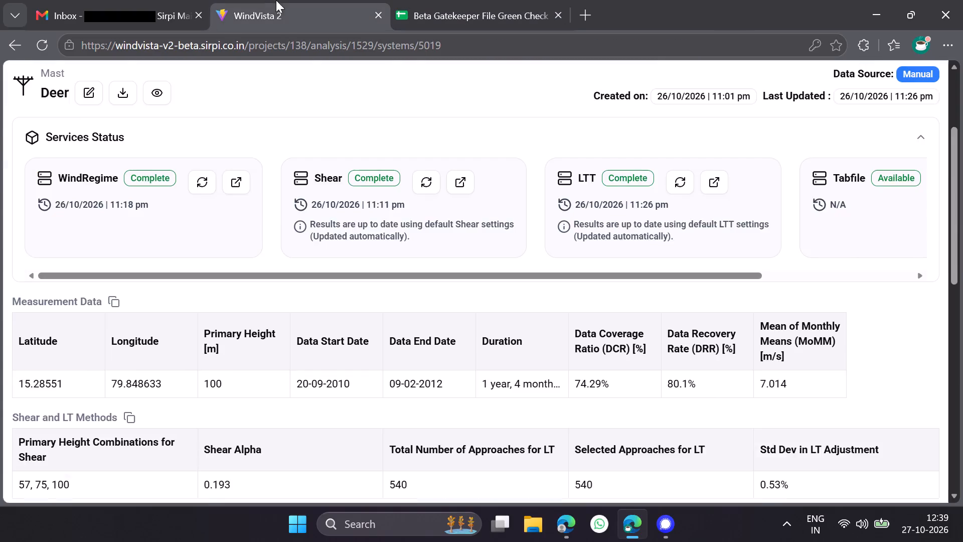
scroll(355, 217, "up", 4)
scroll(355, 217, "down", 2)
left_click(292, 0)
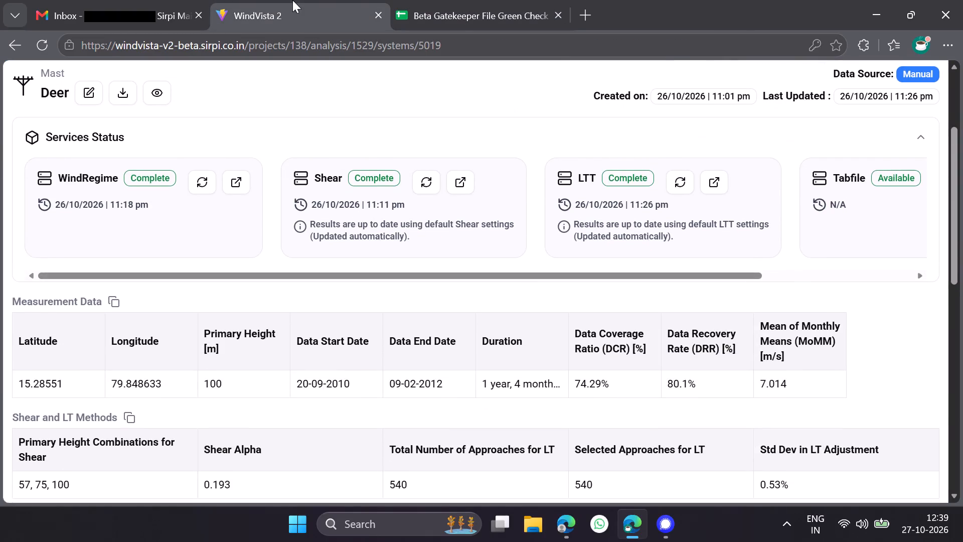
left_click(486, 0)
Open the Eagle mast in WindVista 2 and compare its Data Coverage Ratio with the Eagle column of the DCR sheet.
left_click(323, 0)
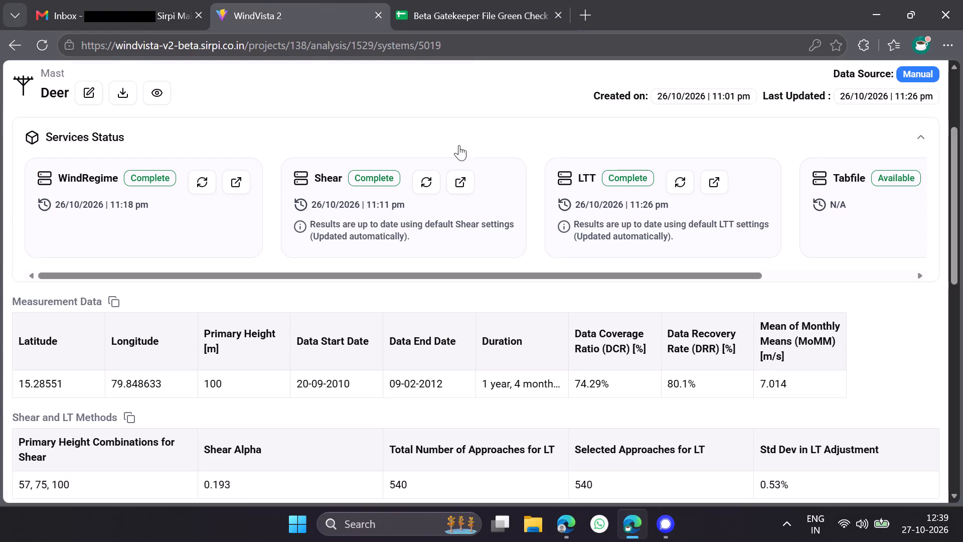
scroll(364, 161, "up", 2)
left_click(417, 185)
scroll(425, 262, "down", 4)
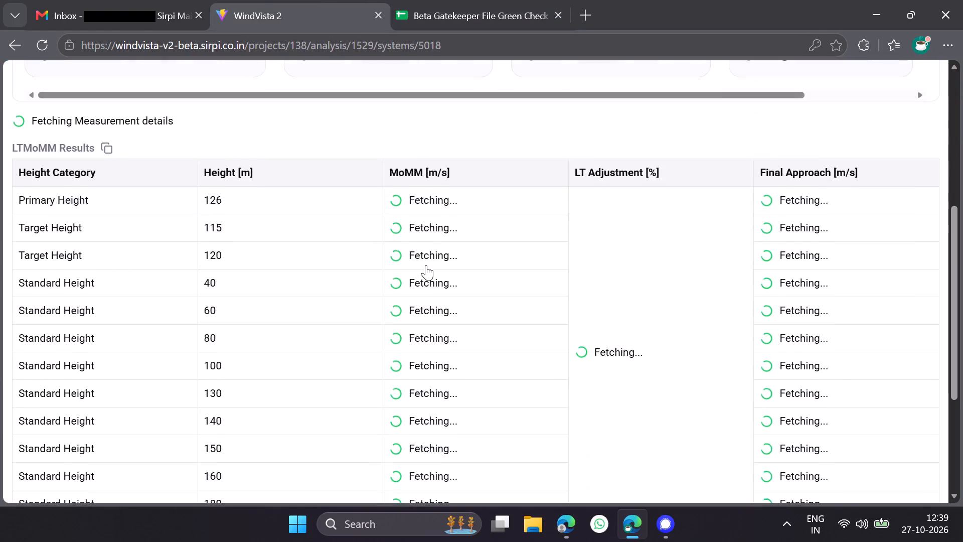
scroll(426, 265, "up", 4)
scroll(426, 265, "down", 2)
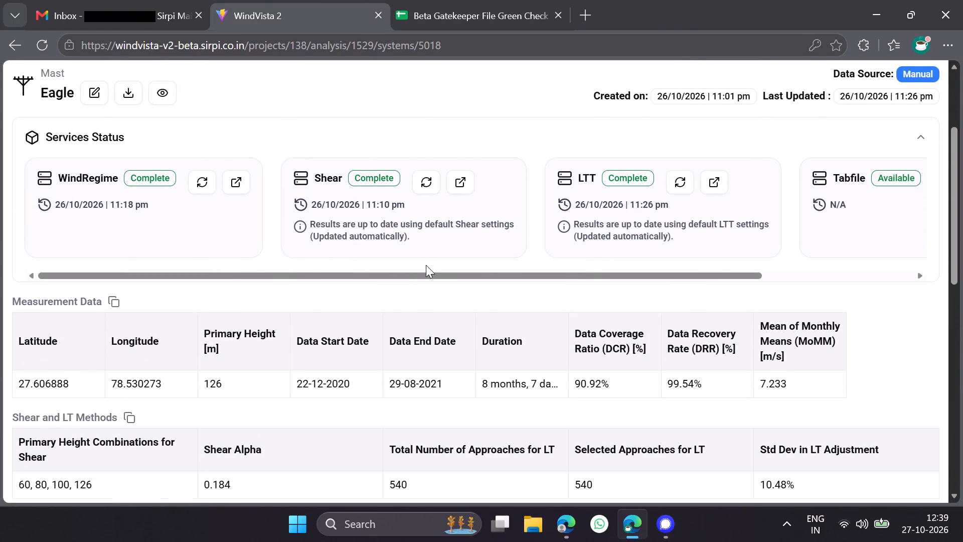
scroll(392, 202, "up", 1)
left_click(434, 0)
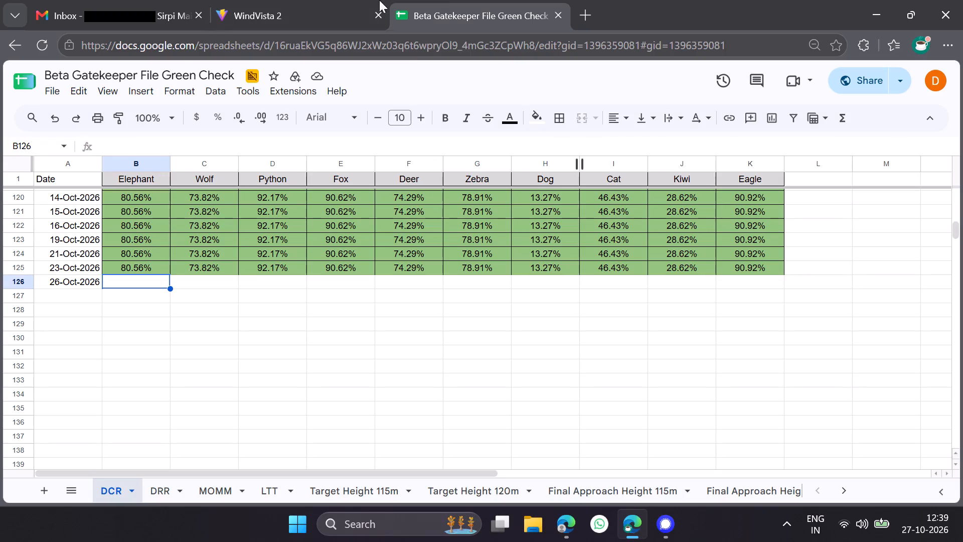
Open the Elephant mast in WindVista 2 and compare its Data Coverage Ratio with the Elephant column of the DCR sheet.
left_click(348, 0)
left_click(474, 121)
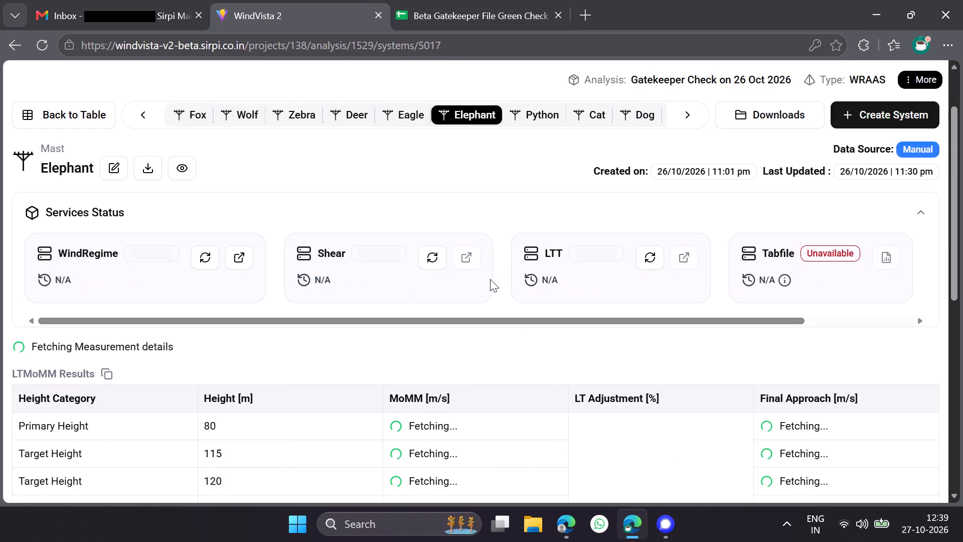
scroll(484, 286, "down", 2)
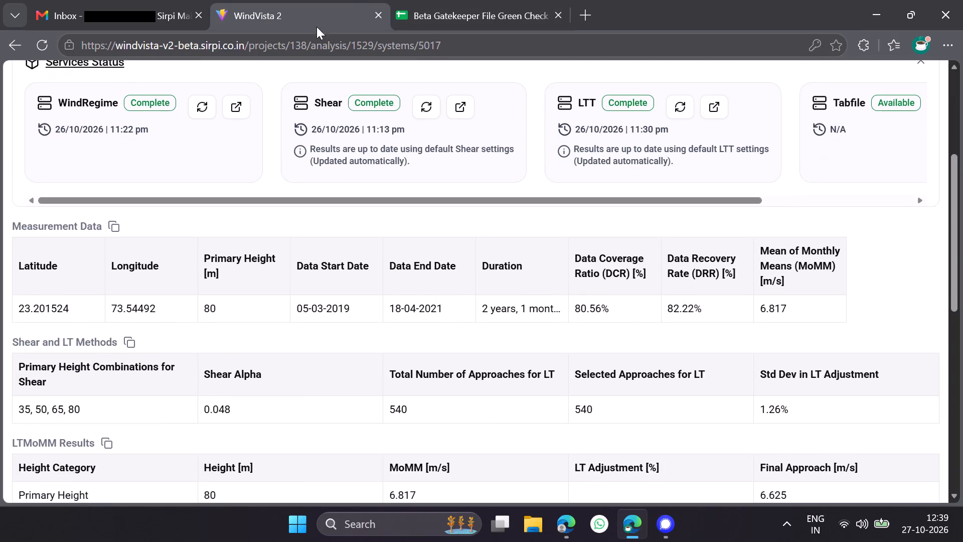
left_click(479, 0)
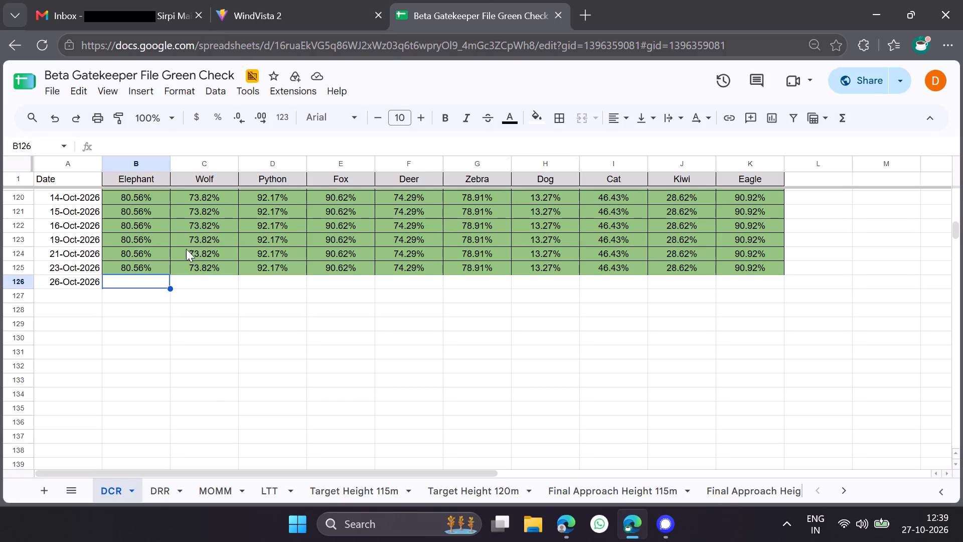
Open the Python mast in WindVista 2 and compare its Data Coverage Ratio with the Python column of the DCR sheet.
left_click(328, 0)
scroll(479, 199, "up", 2)
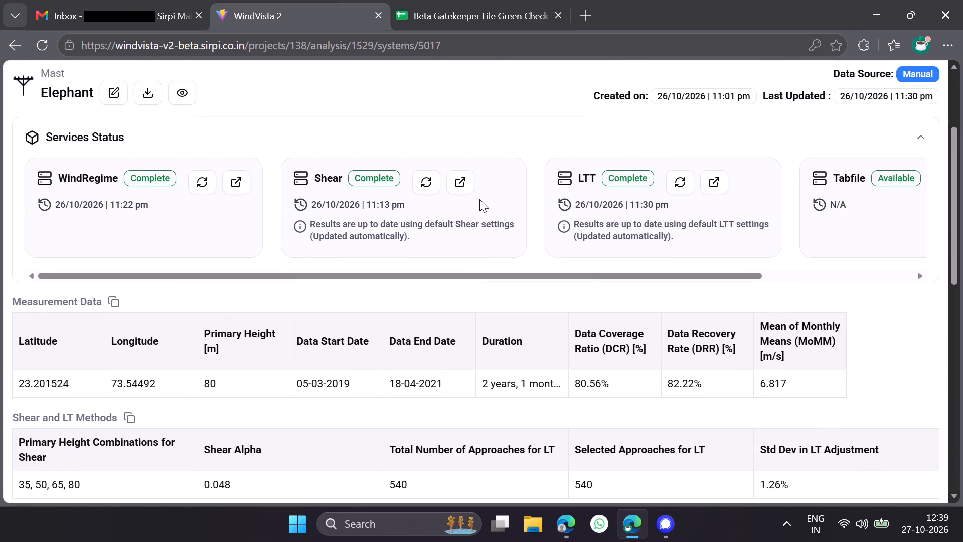
left_click(547, 104)
left_click(545, 115)
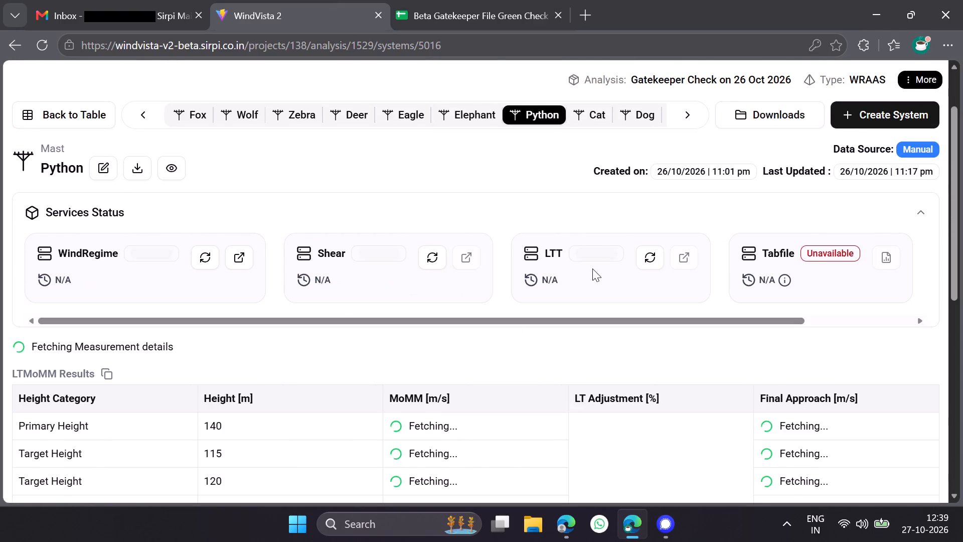
scroll(592, 269, "down", 1)
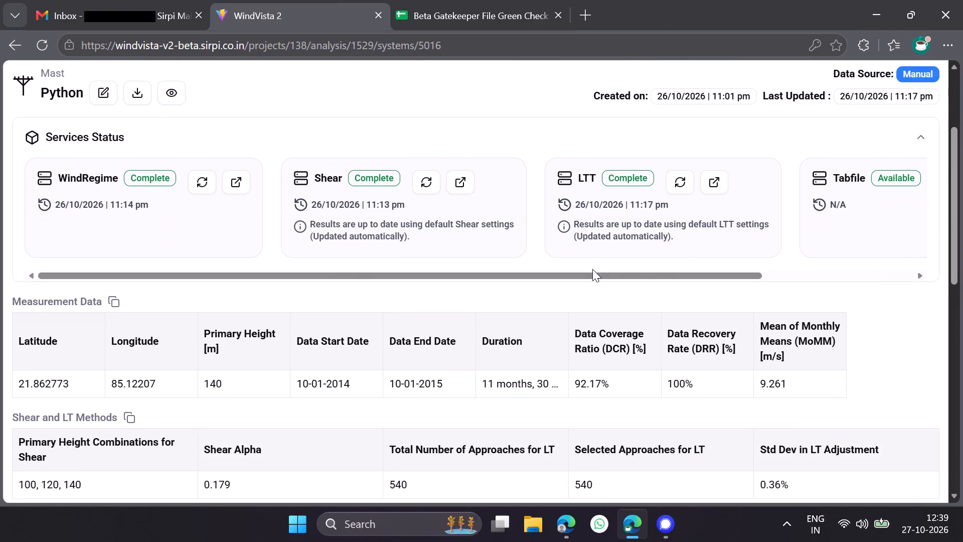
scroll(592, 269, "up", 2)
scroll(592, 269, "down", 1)
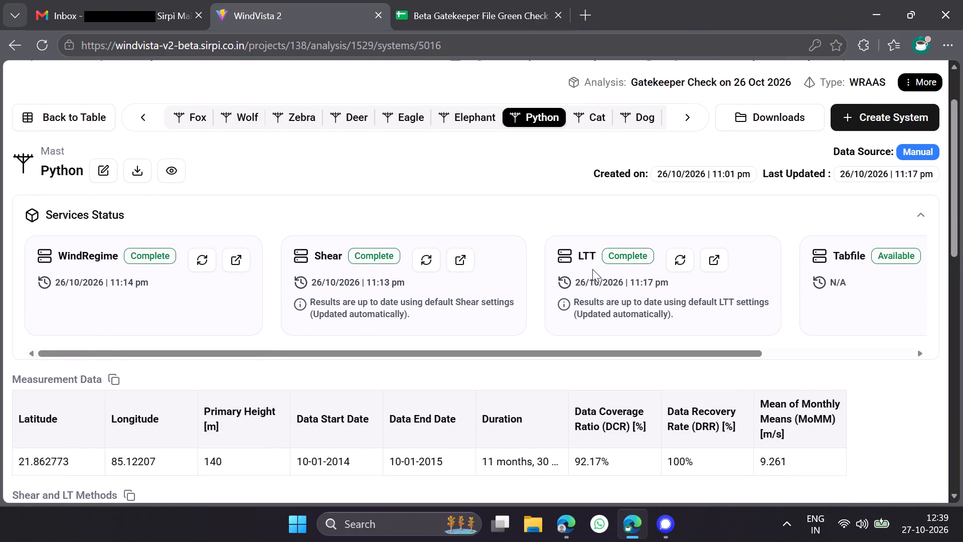
left_click(545, 0)
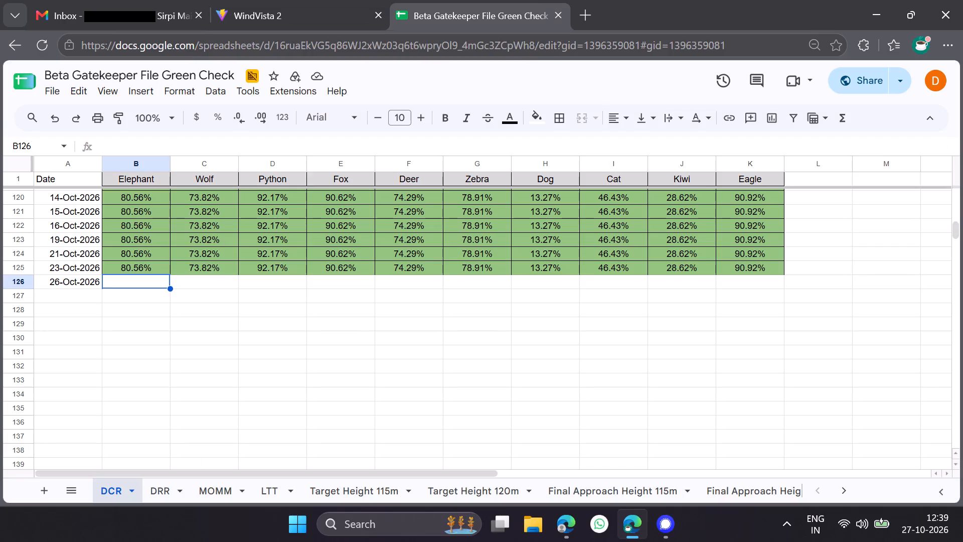
Open the Cat mast in WindVista 2 and compare its Data Coverage Ratio with the Cat column of the DCR sheet.
left_click(354, 0)
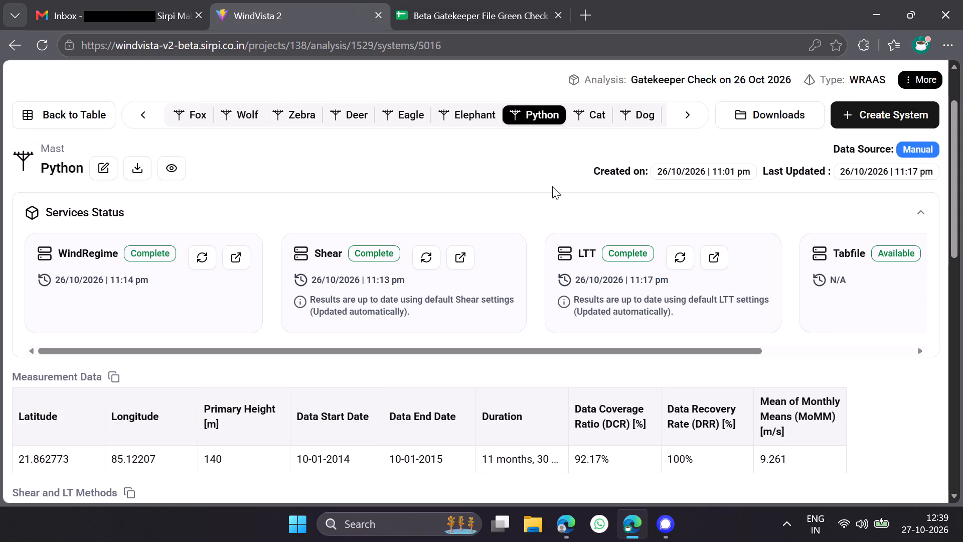
left_click(598, 109)
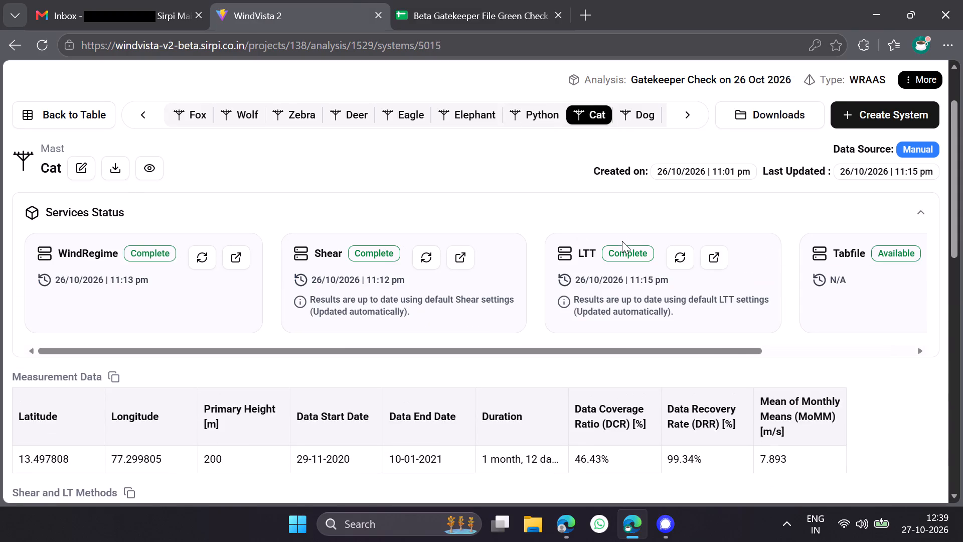
left_click(470, 0)
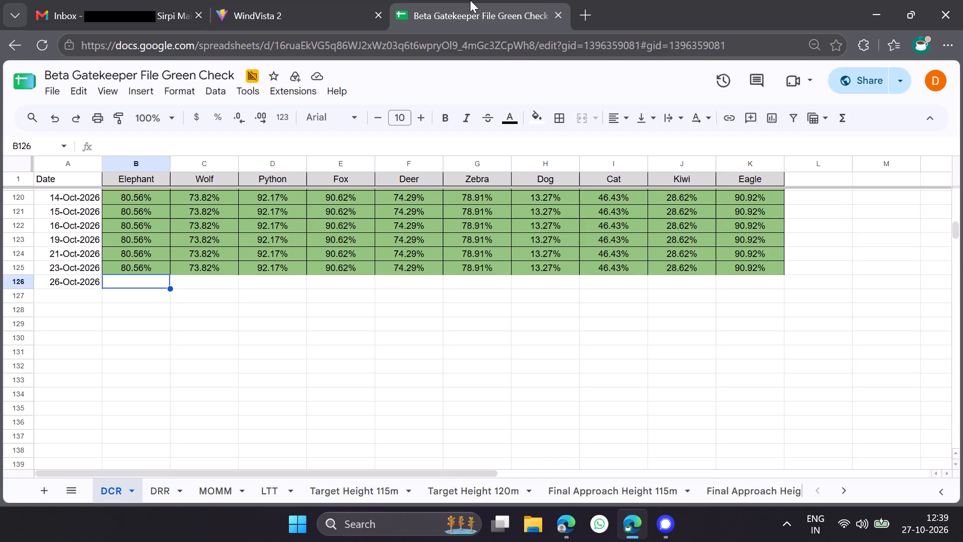
left_click(363, 0)
left_click(468, 2)
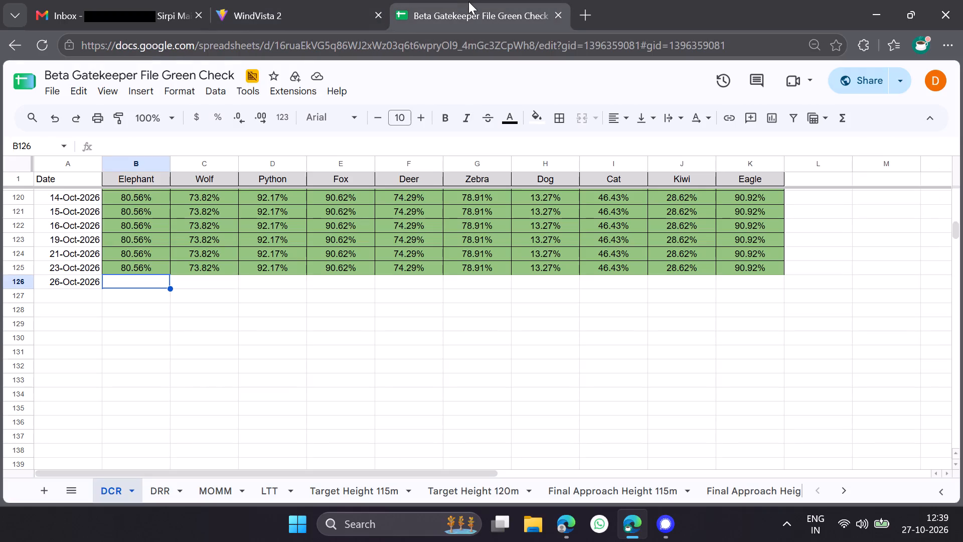
Open the Dog mast in WindVista 2 and compare its Data Coverage Ratio with the Dog column of the DCR sheet.
left_click(309, 0)
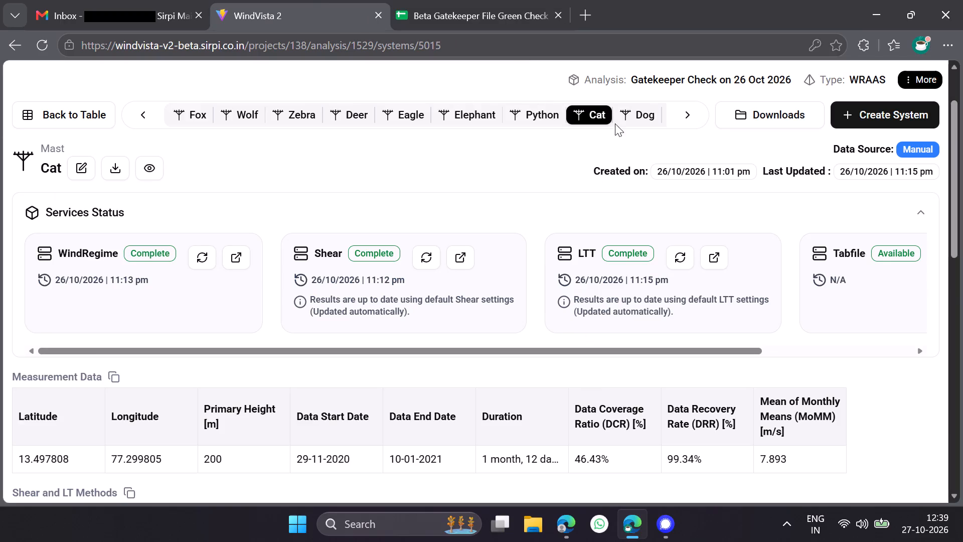
left_click(630, 121)
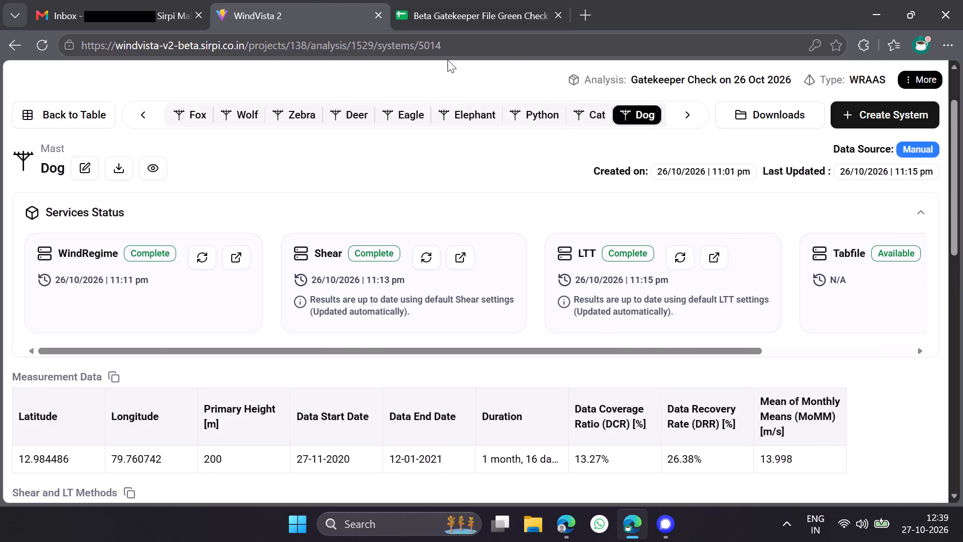
left_click(345, 0)
left_click(469, 8)
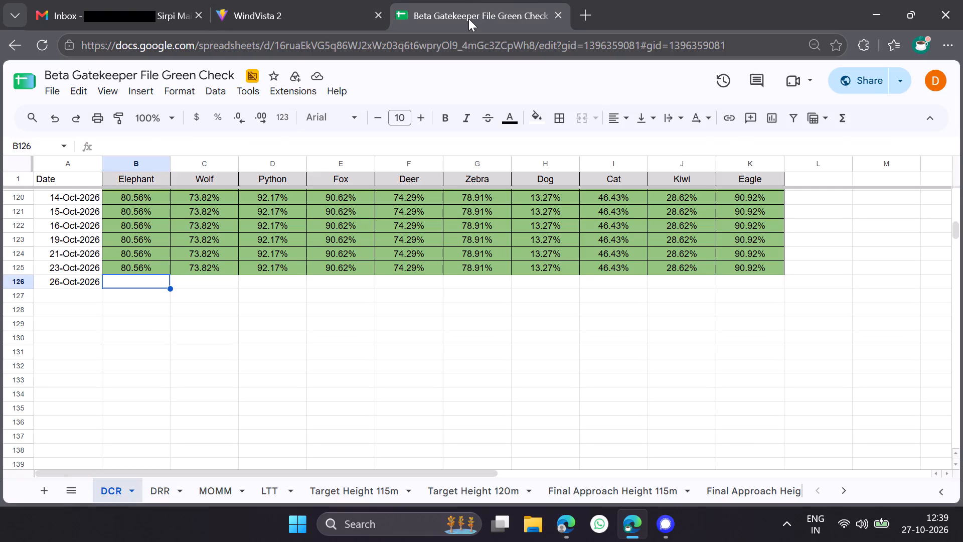
Open the Kiwi mast in WindVista 2 and compare its Data Coverage Ratio with the Kiwi column of the DCR sheet.
left_click(325, 0)
left_click(685, 116)
left_click(685, 116)
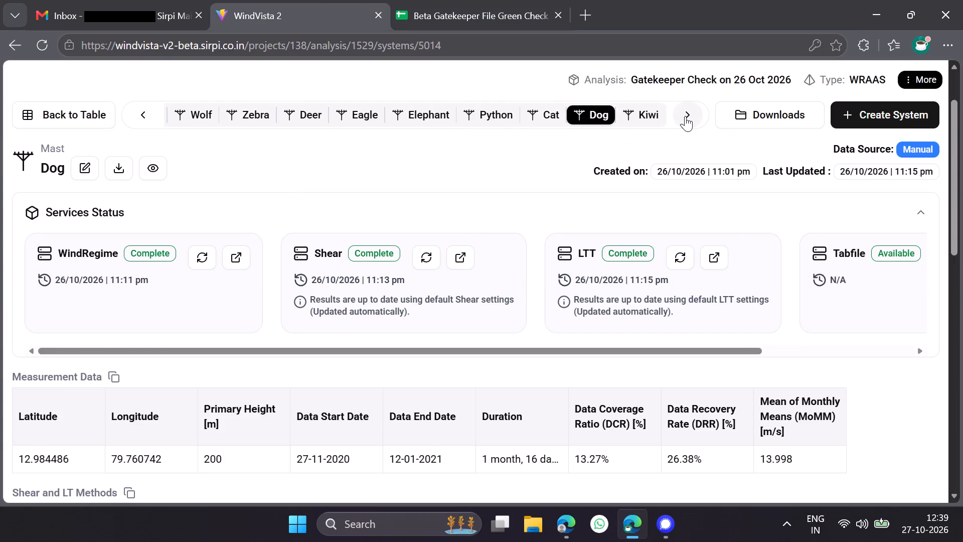
left_click(628, 108)
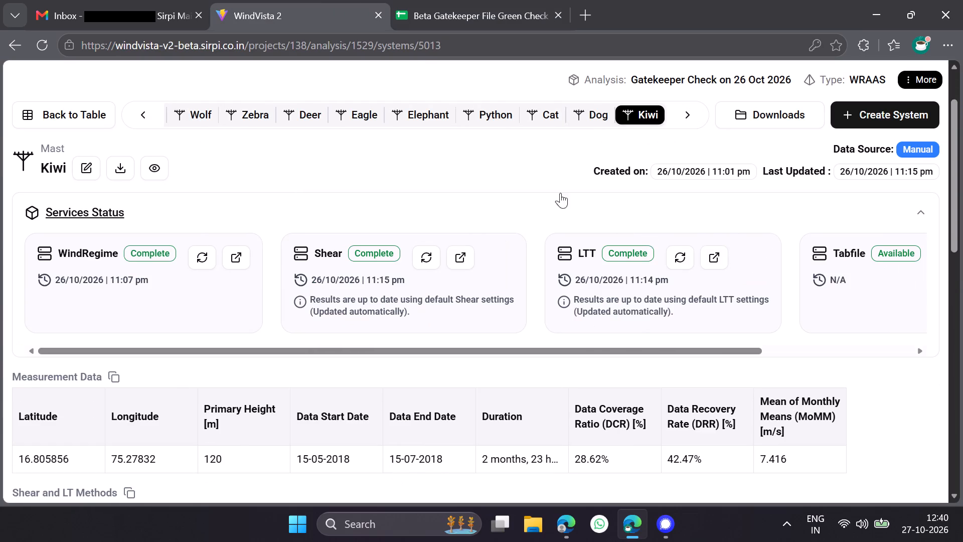
left_click(461, 0)
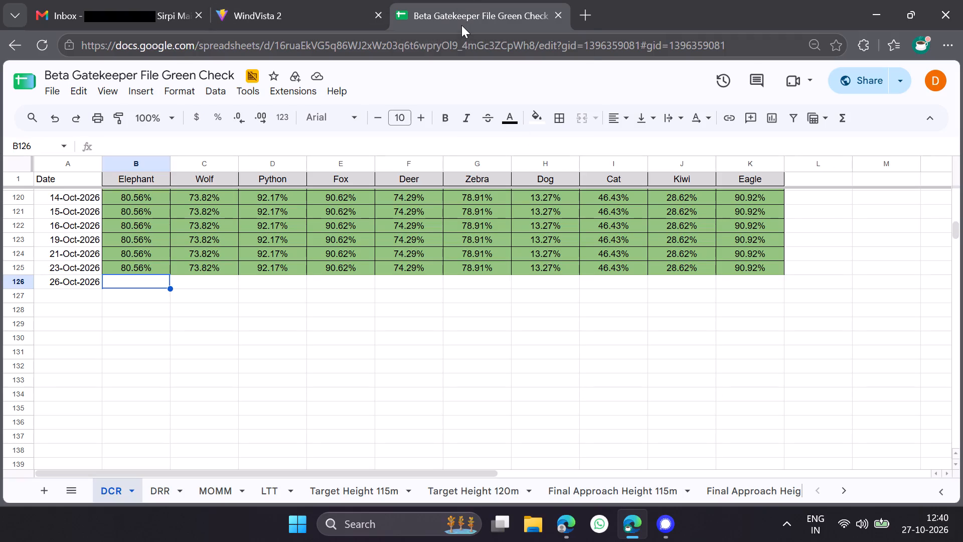
left_click(285, 0)
left_click(477, 0)
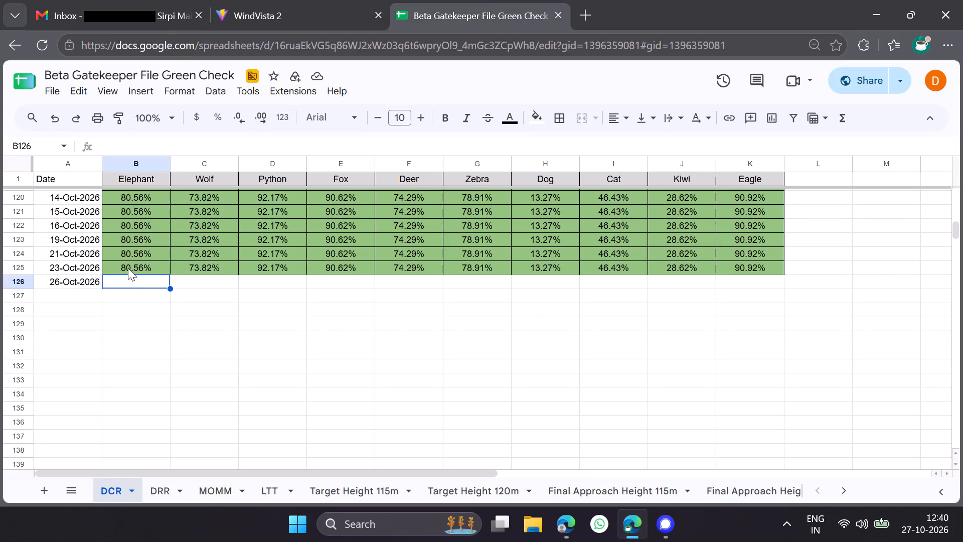
Copy the 23-Oct-2026 DCR values for all masts, Elephant through Eagle, into the 26-Oct-2026 row of the DCR sheet.
left_click_drag(129, 269, 718, 264)
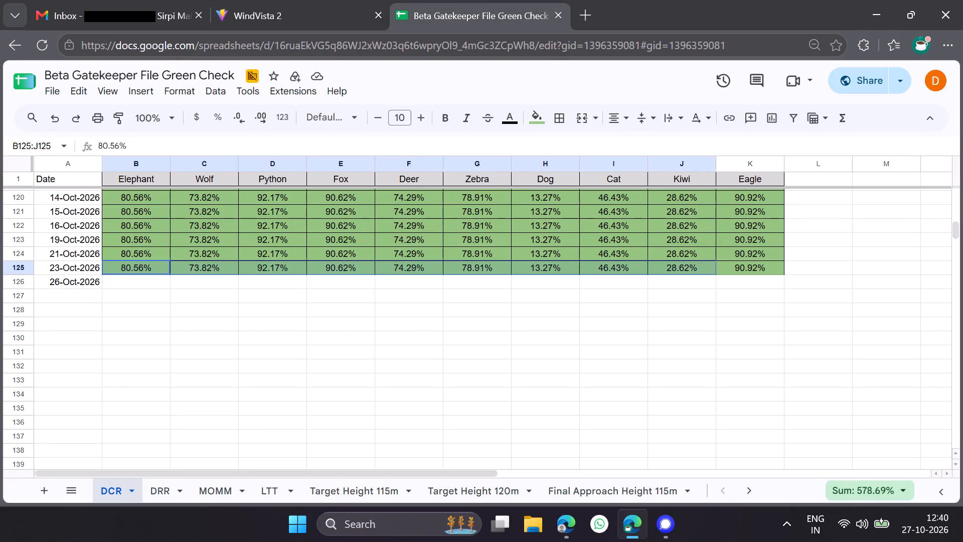
left_click_drag(718, 264, 744, 264)
left_click_drag(744, 264, 751, 281)
left_click(688, 306)
left_click_drag(160, 272, 345, 272)
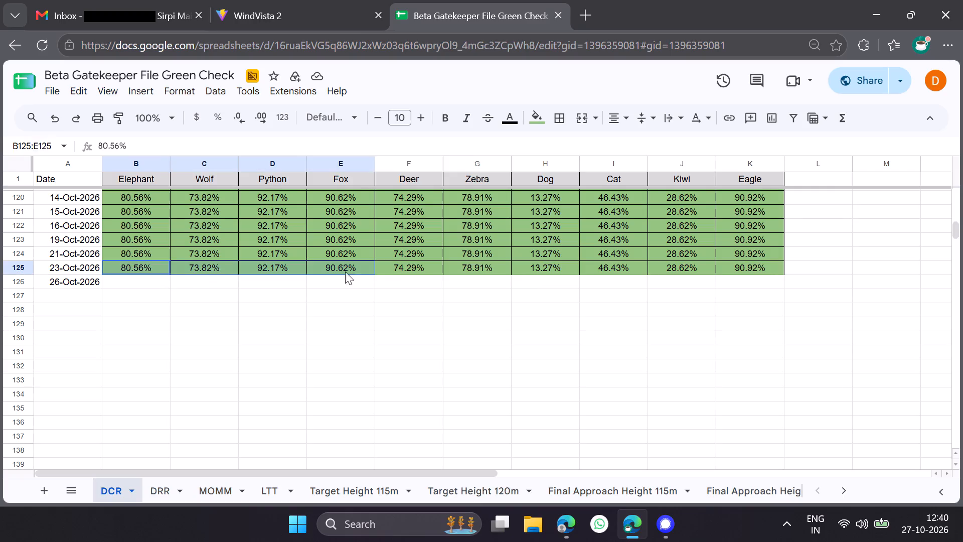
left_click_drag(345, 272, 744, 272)
key("ctrl+c")
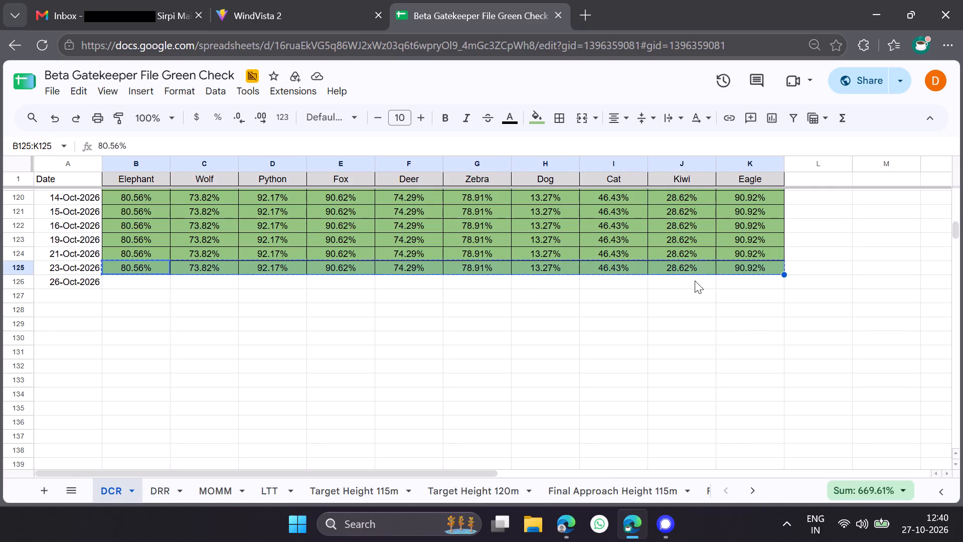
left_click(139, 282)
left_click_drag(139, 282, 600, 297)
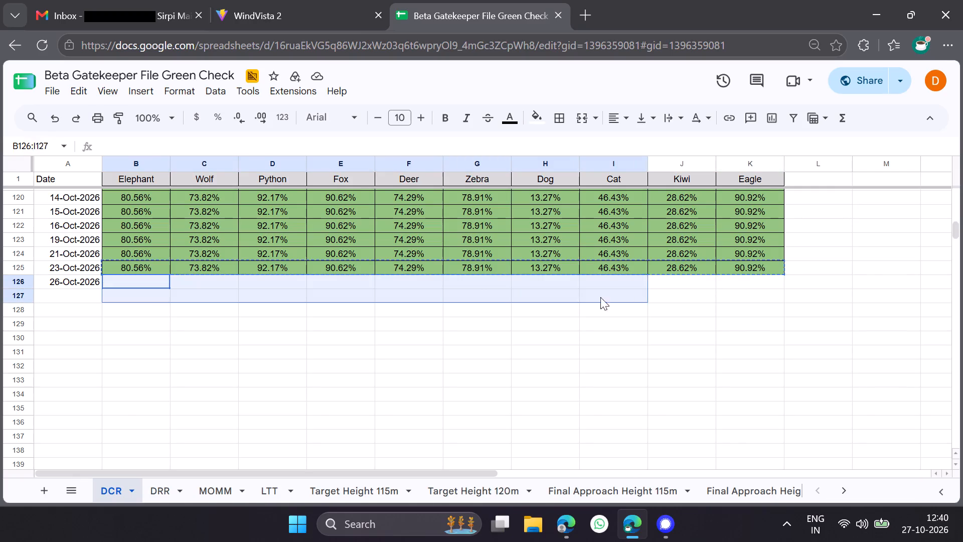
left_click_drag(600, 297, 746, 281)
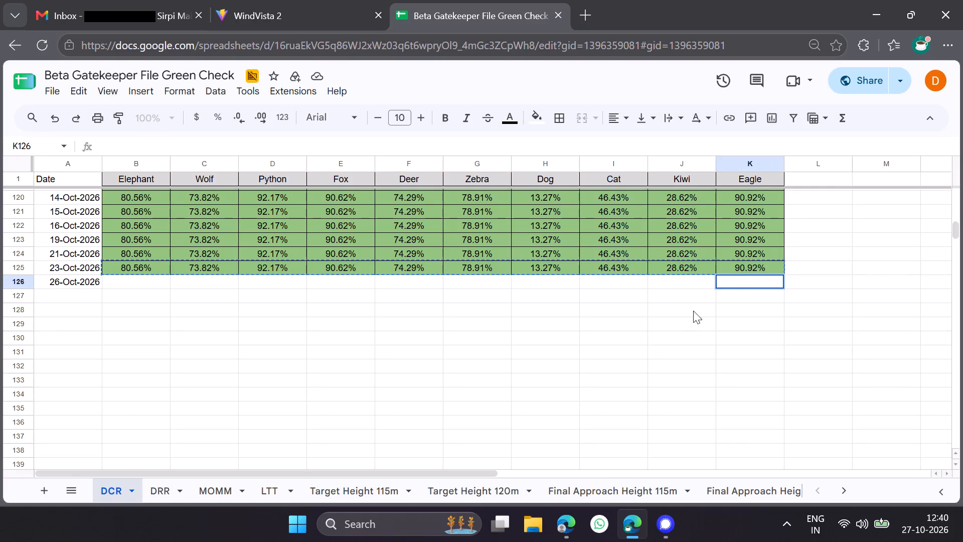
left_click(638, 320)
left_click_drag(158, 286, 689, 282)
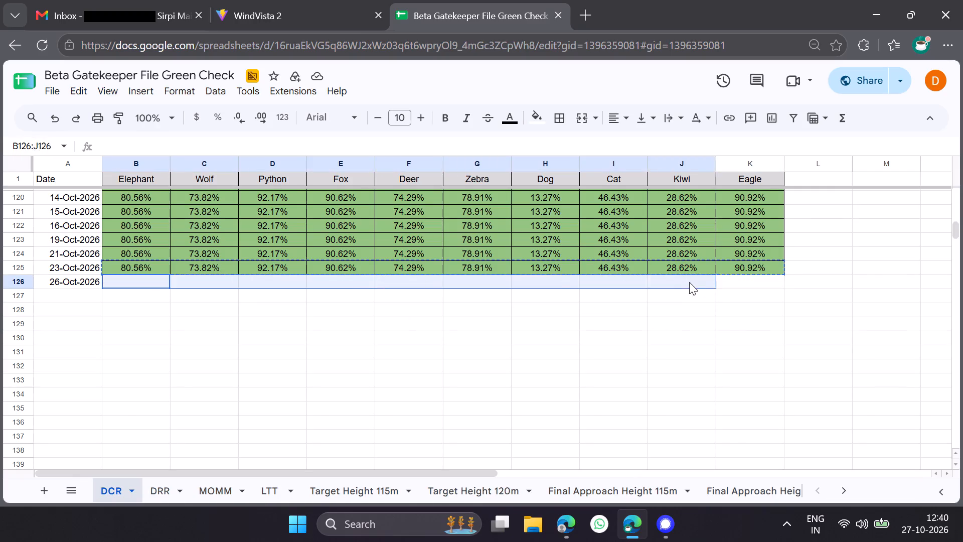
left_click_drag(689, 282, 738, 282)
key("ctrl+v")
left_click(519, 344)
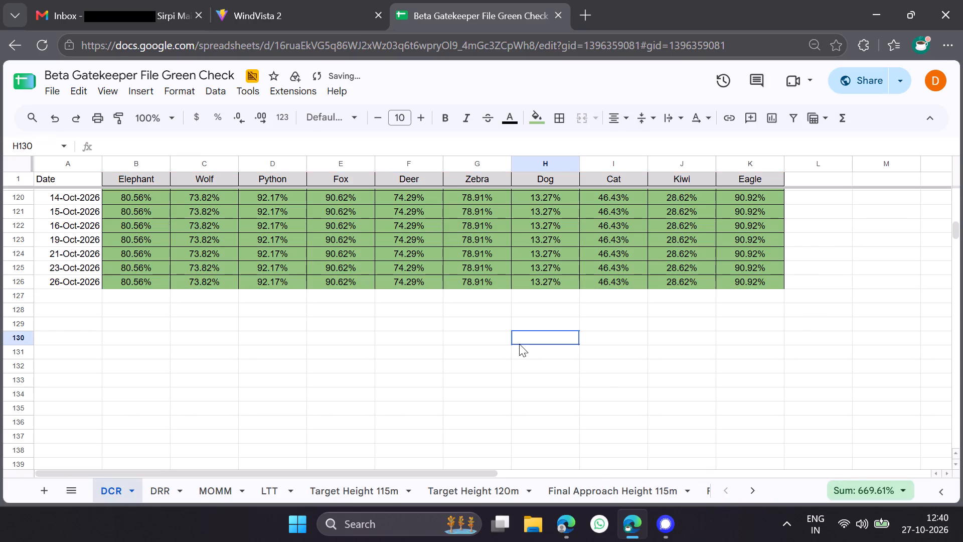
Enter the date 27-Oct-2026 in the Date column of the DCR sheet, directly below 26-Oct-2026.
left_click(73, 297)
type("27")
key("minus")
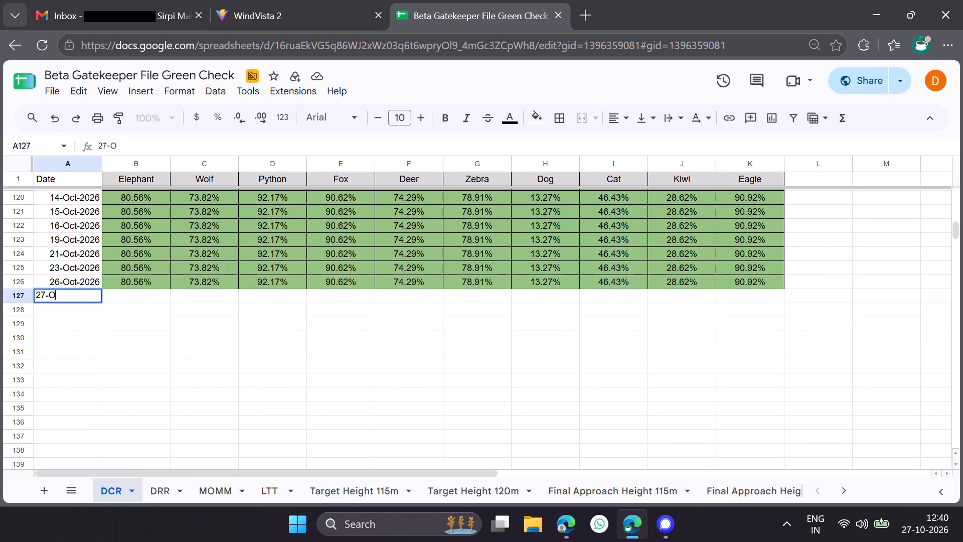
type("ct-202")
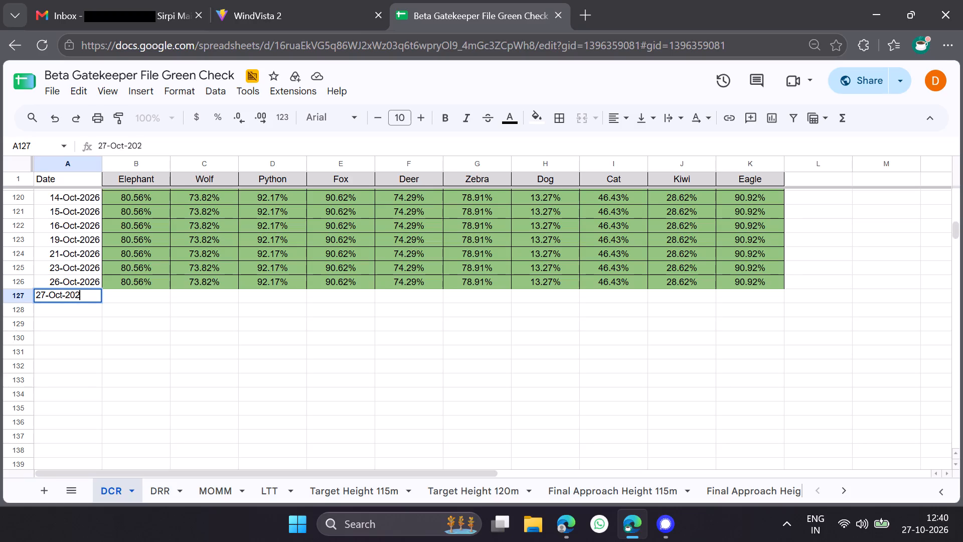
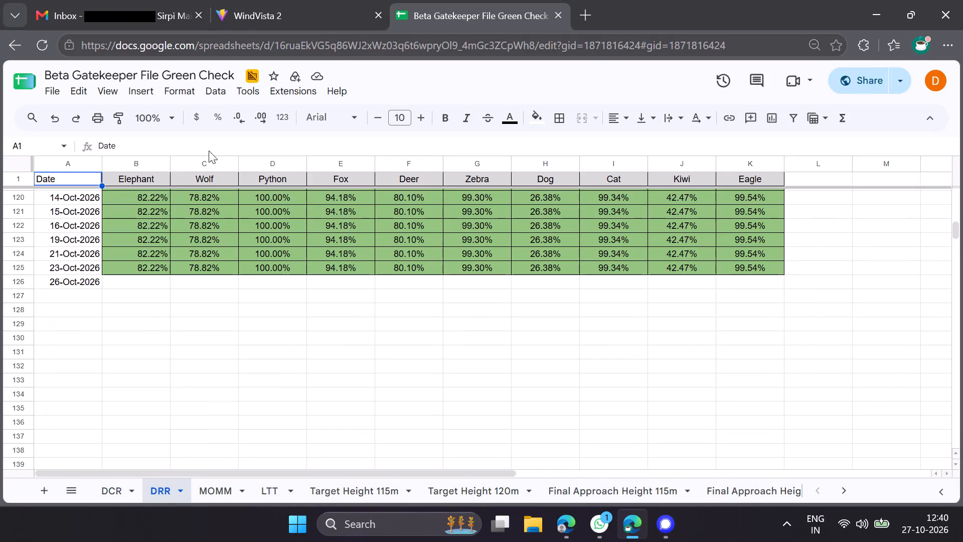
Compare the Data Recovery Rates of the Kiwi and Dog masts in WindVista 2 with their columns in the DRR sheet.
left_click(280, 0)
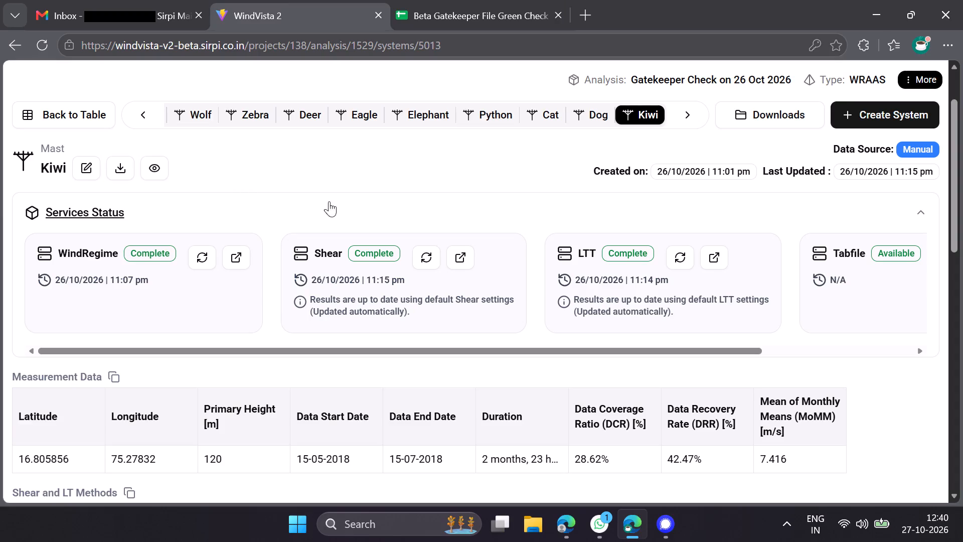
scroll(461, 303, "down", 1)
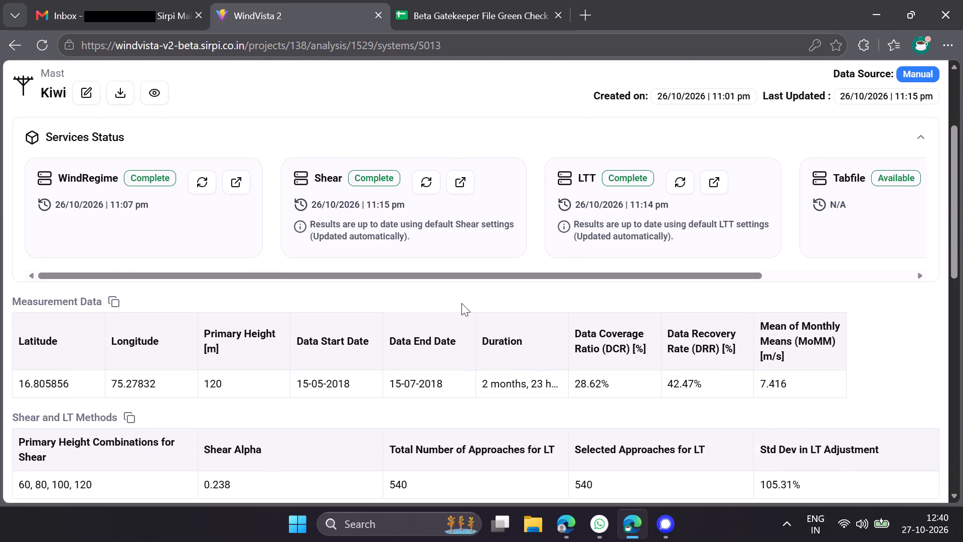
left_click(454, 0)
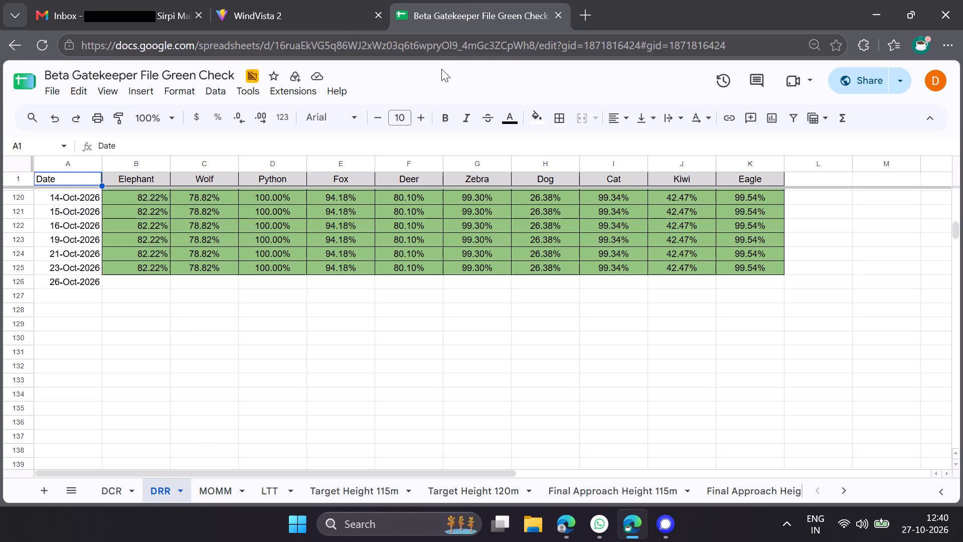
left_click(304, 0)
scroll(587, 199, "up", 3)
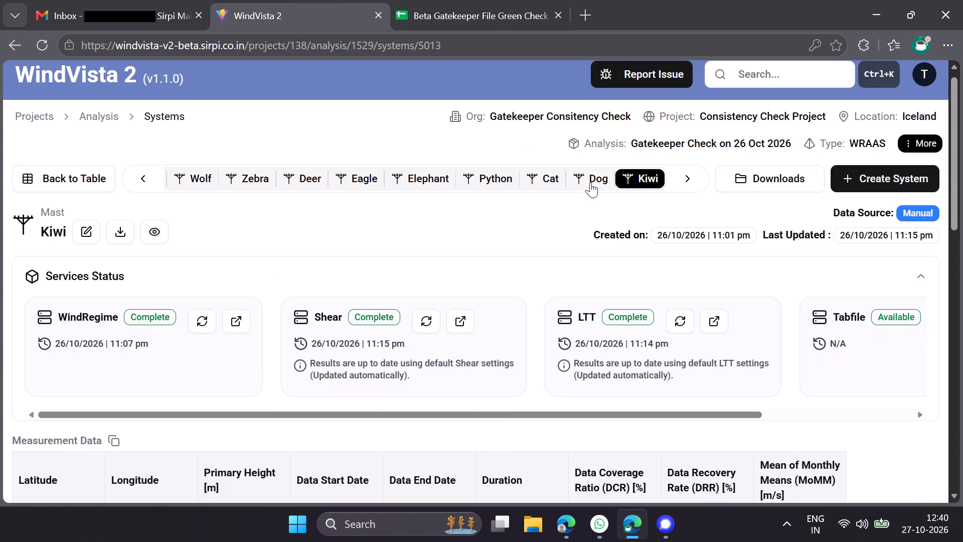
left_click(590, 183)
scroll(441, 269, "down", 3)
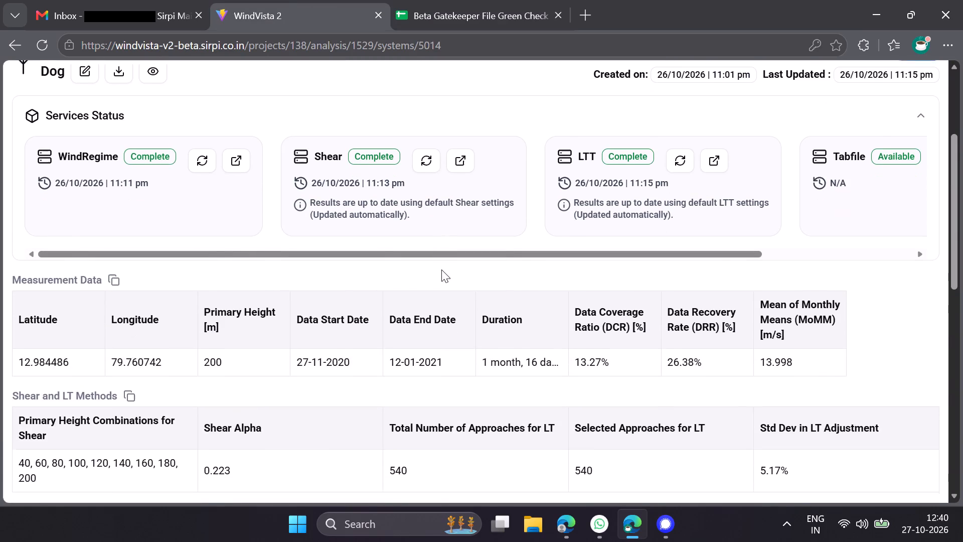
scroll(441, 269, "up", 1)
left_click(437, 0)
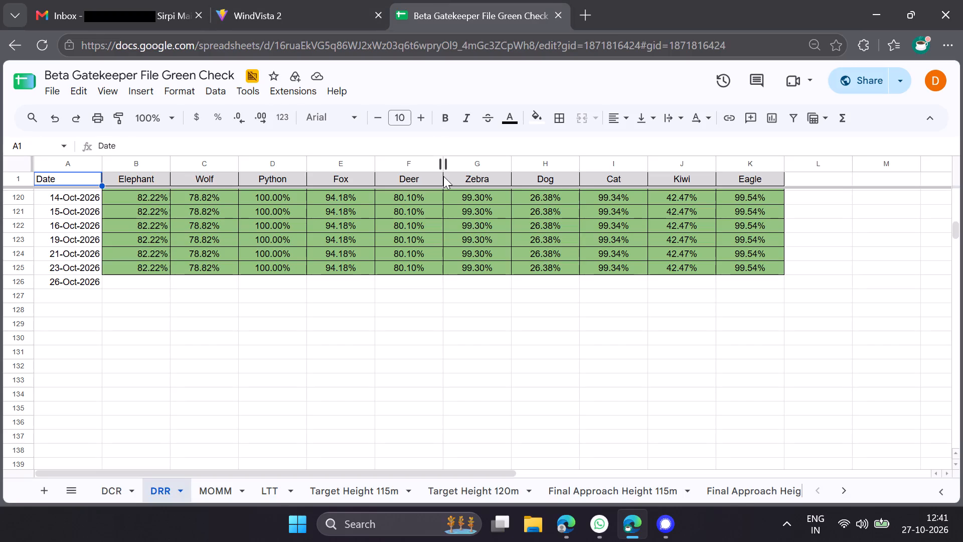
Open the Cat mast in WindVista 2 and compare its Data Recovery Rate with the Cat column of the DRR sheet.
left_click(309, 0)
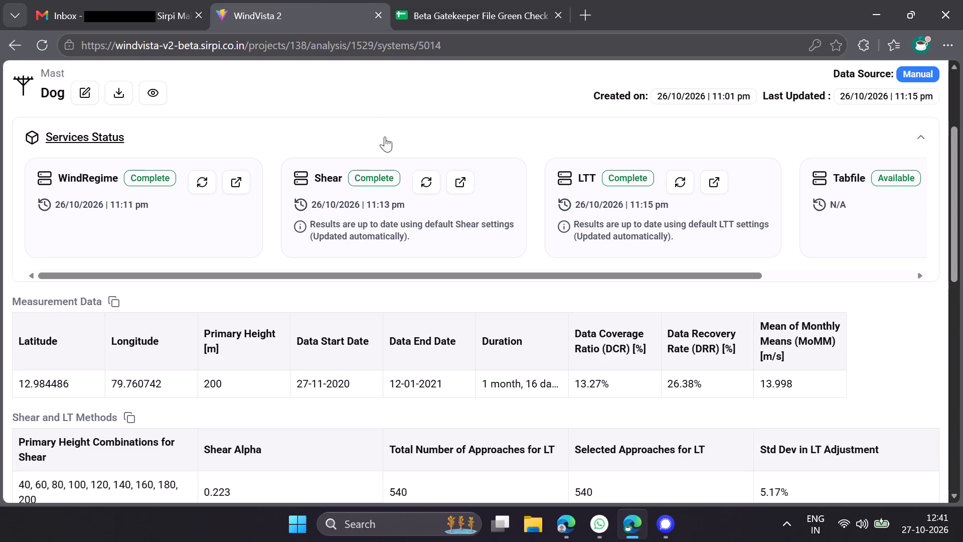
scroll(436, 208, "up", 3)
left_click(541, 175)
left_click(538, 186)
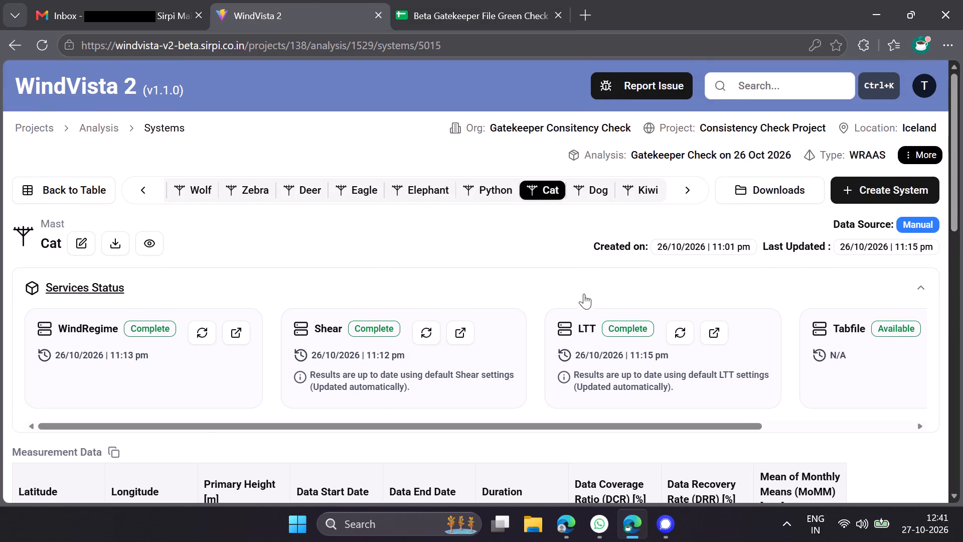
scroll(494, 302, "down", 3)
scroll(494, 302, "up", 2)
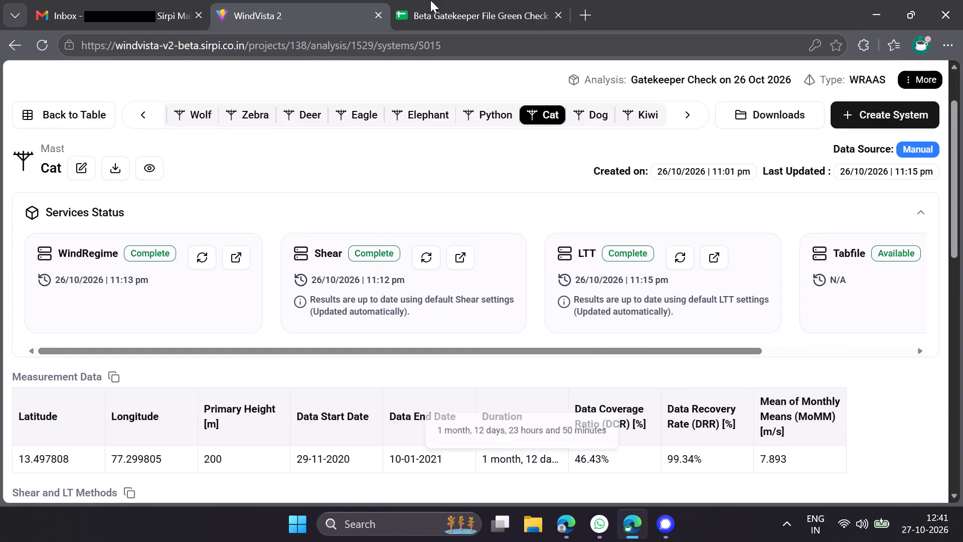
left_click(467, 0)
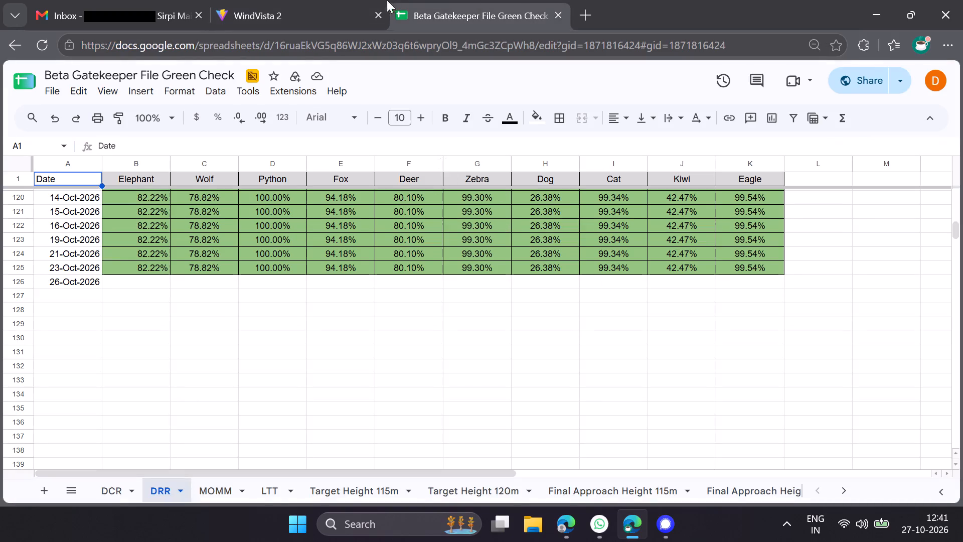
left_click(335, 0)
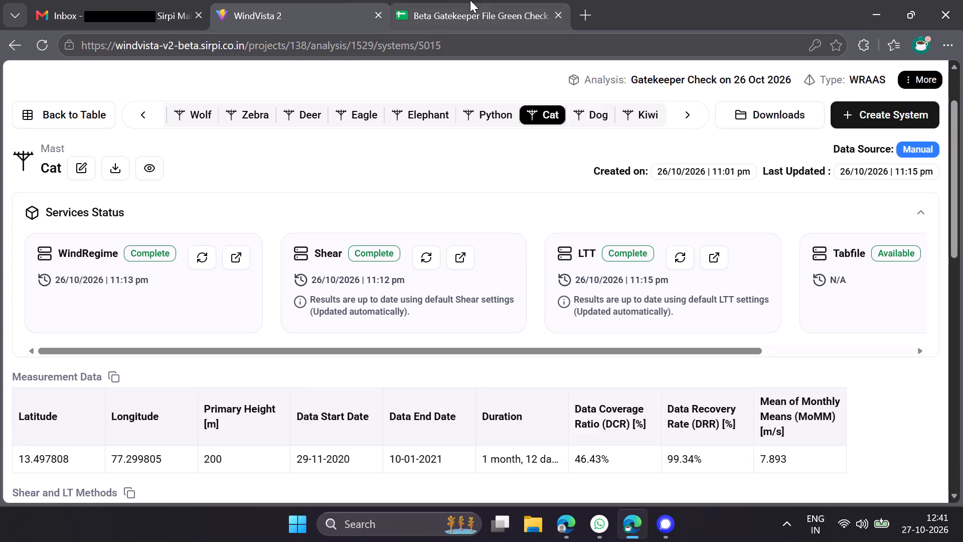
left_click(504, 0)
Compare the Data Recovery Rates of the Python and Elephant masts in WindVista 2 with their columns in the DRR sheet.
left_click(258, 0)
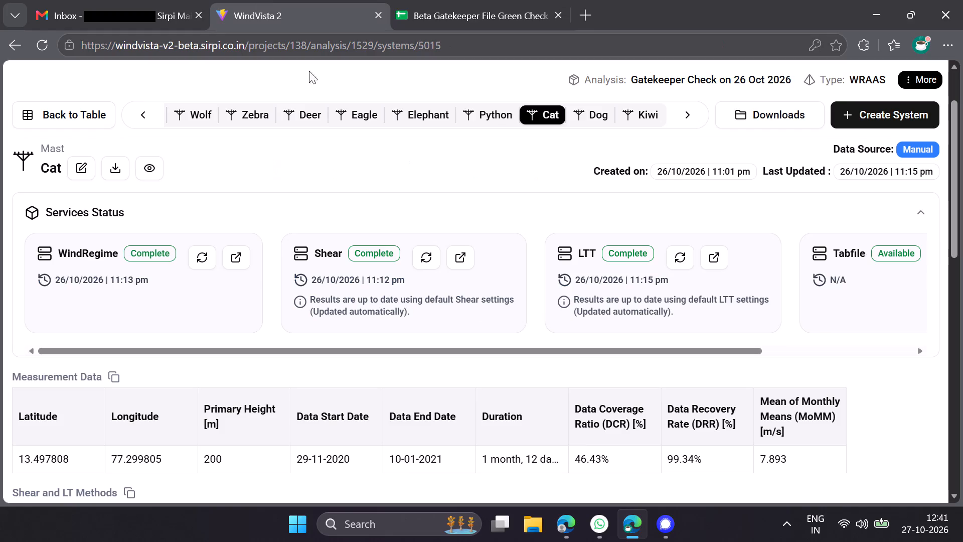
left_click(499, 117)
left_click(445, 0)
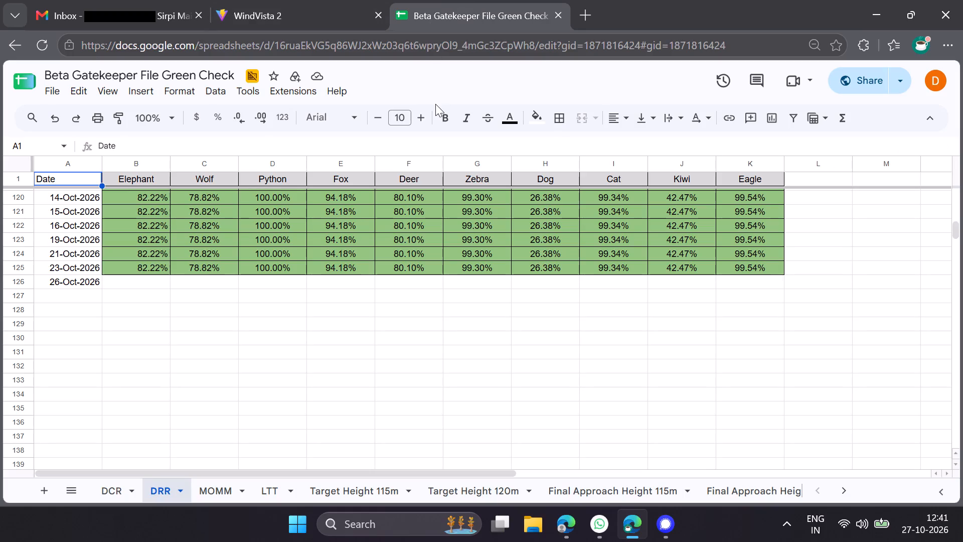
left_click(291, 0)
left_click(425, 118)
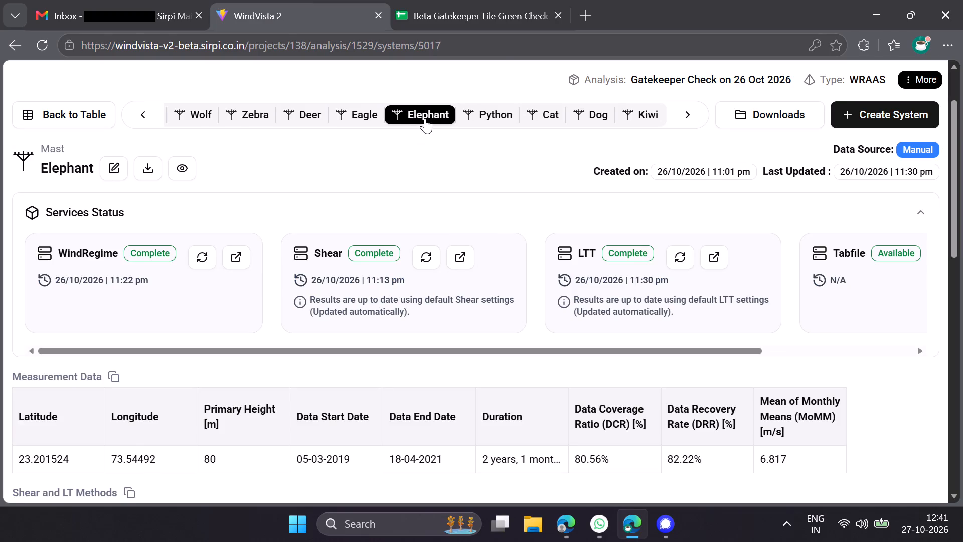
left_click(444, 0)
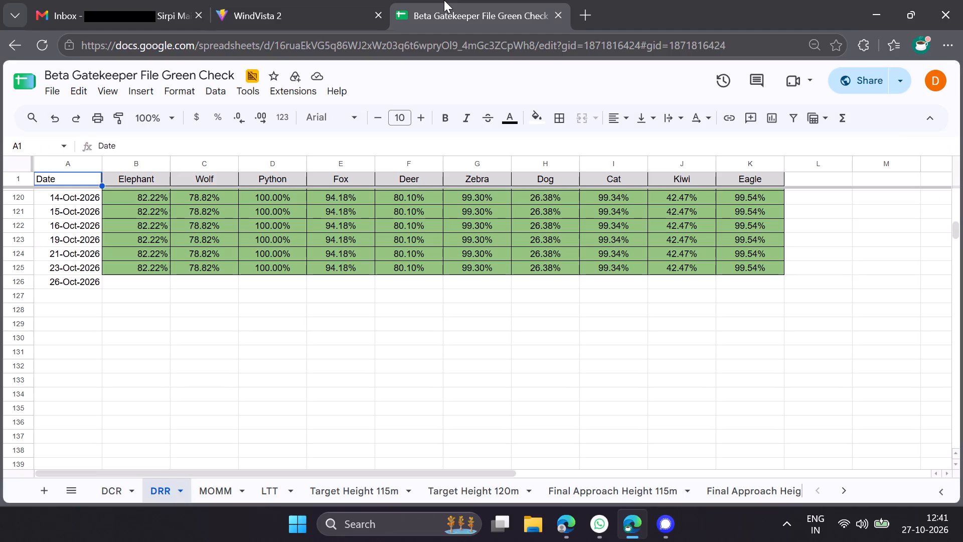
Compare the Data Recovery Rates of the Eagle and Deer masts in WindVista 2 with their columns in the DRR sheet.
left_click(336, 0)
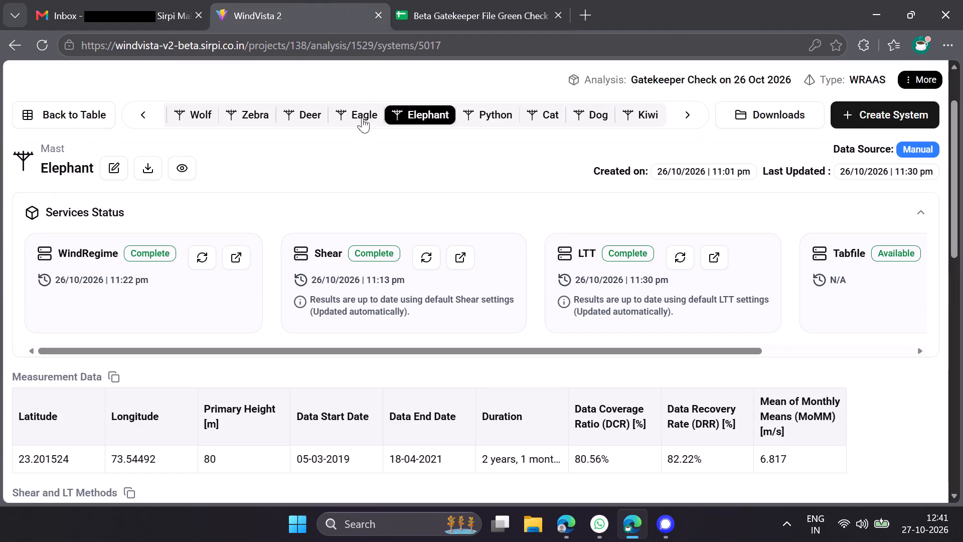
left_click(356, 114)
left_click(457, 0)
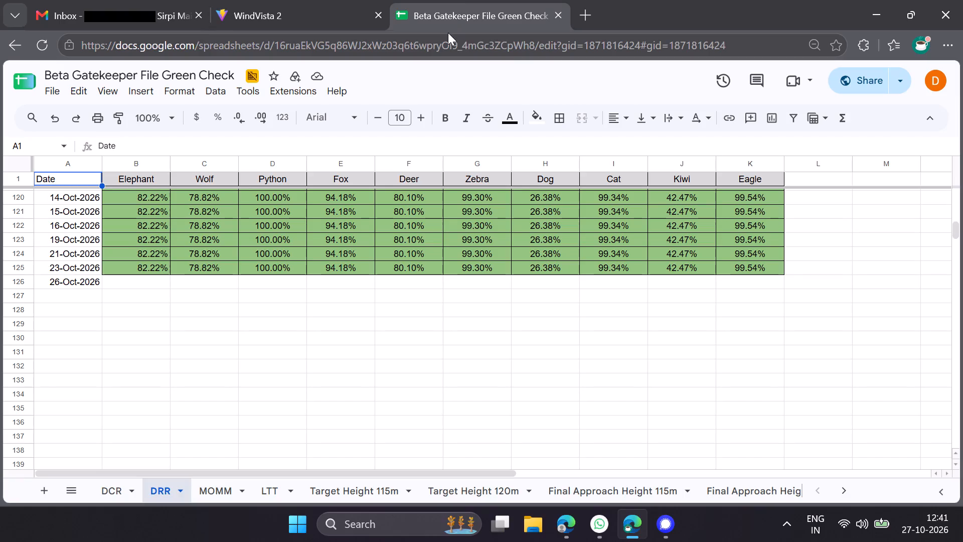
left_click(346, 0)
left_click(312, 106)
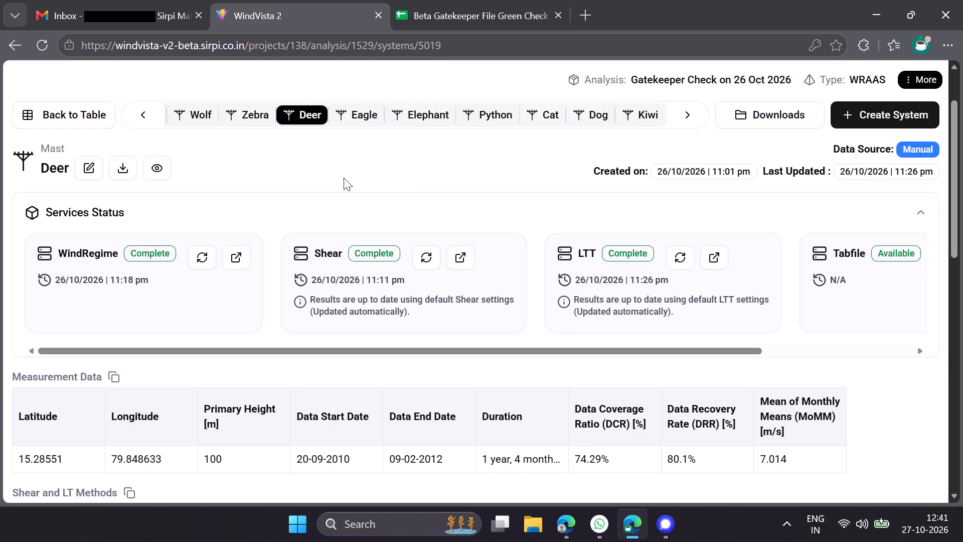
left_click(408, 0)
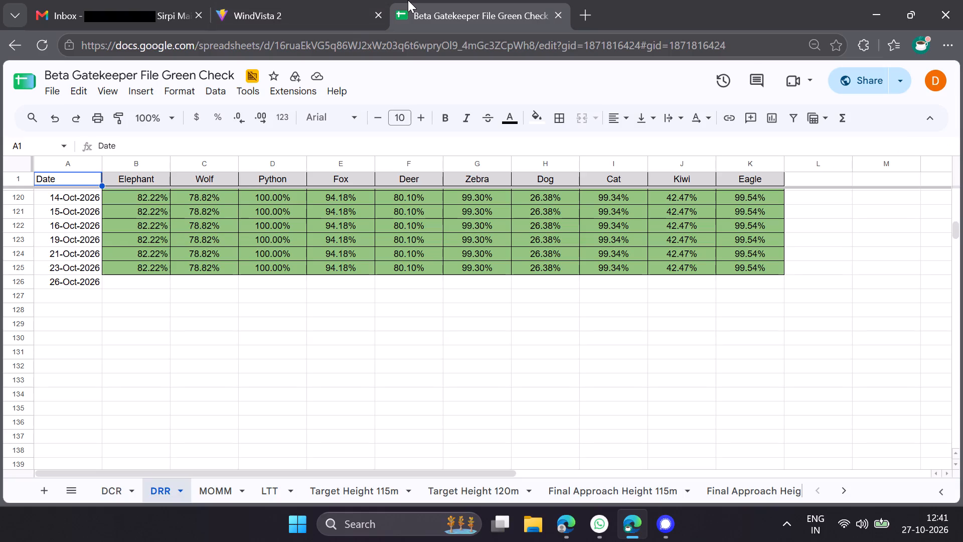
Open the Zebra mast in WindVista 2 and compare its Data Recovery Rate with the Zebra column of the DRR sheet.
left_click(298, 0)
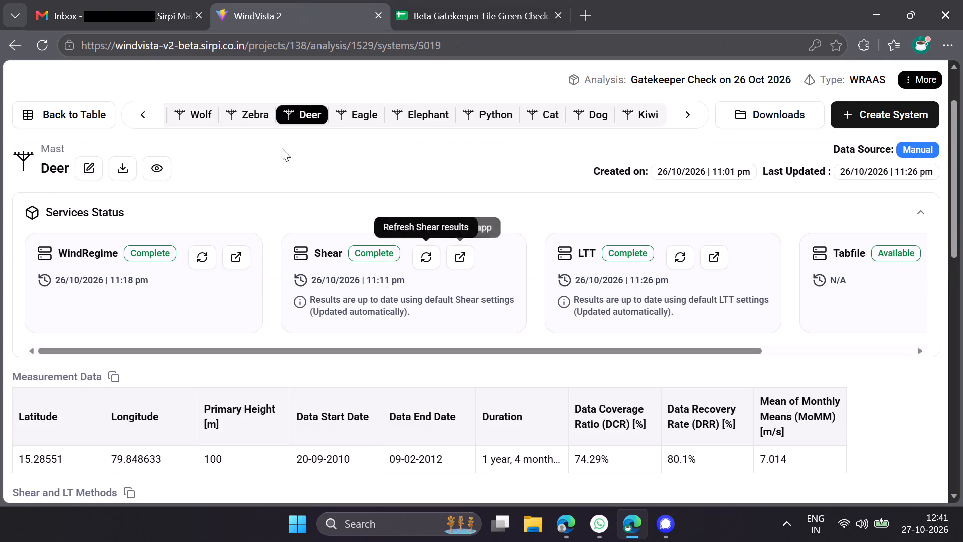
left_click(258, 116)
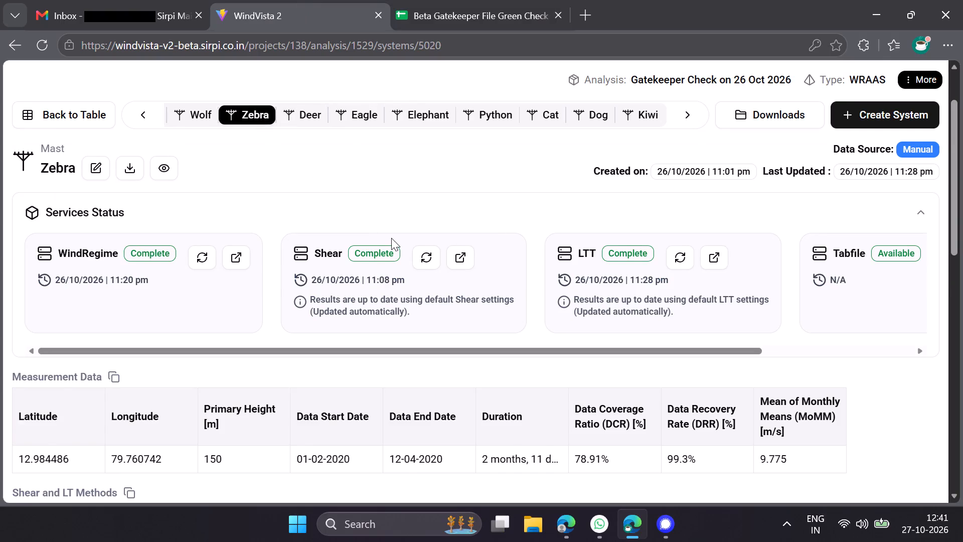
scroll(391, 238, "down", 1)
scroll(391, 238, "up", 2)
scroll(391, 238, "down", 1)
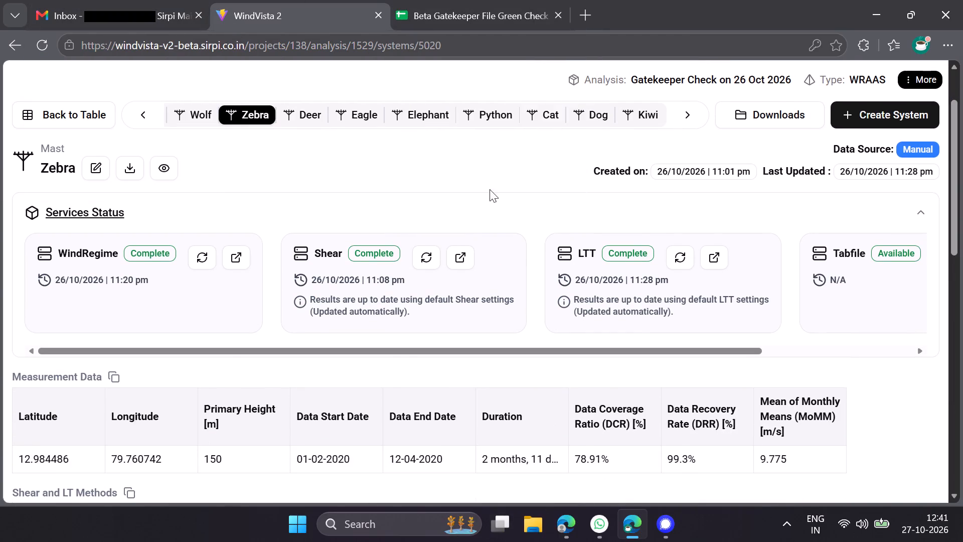
left_click(439, 0)
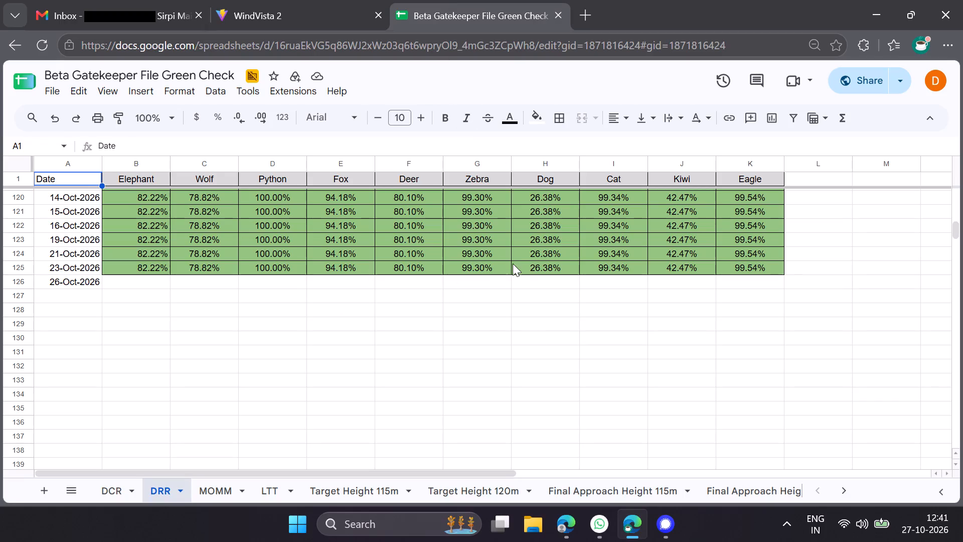
Compare the Data Recovery Rates of the Wolf and Fox masts in WindVista 2 with their columns in the DRR sheet.
left_click(255, 0)
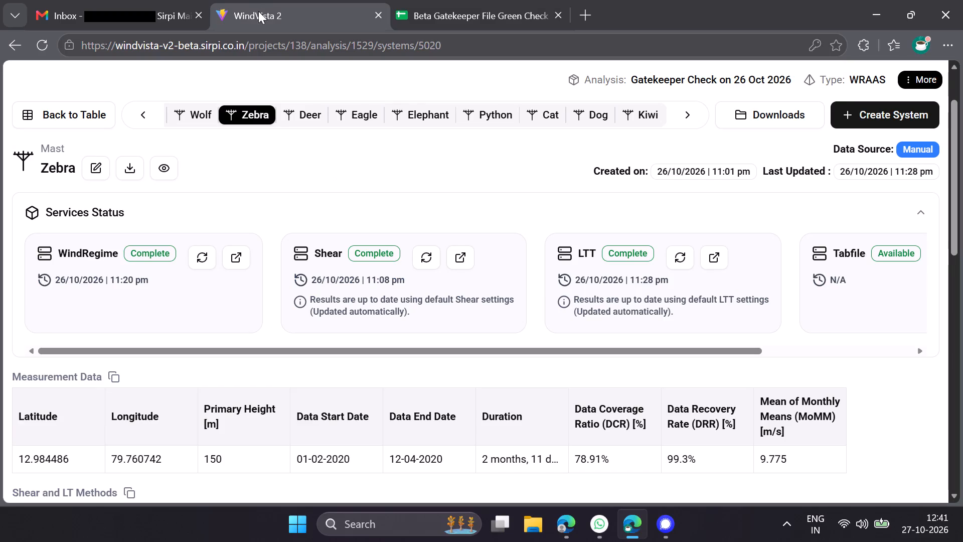
left_click(207, 114)
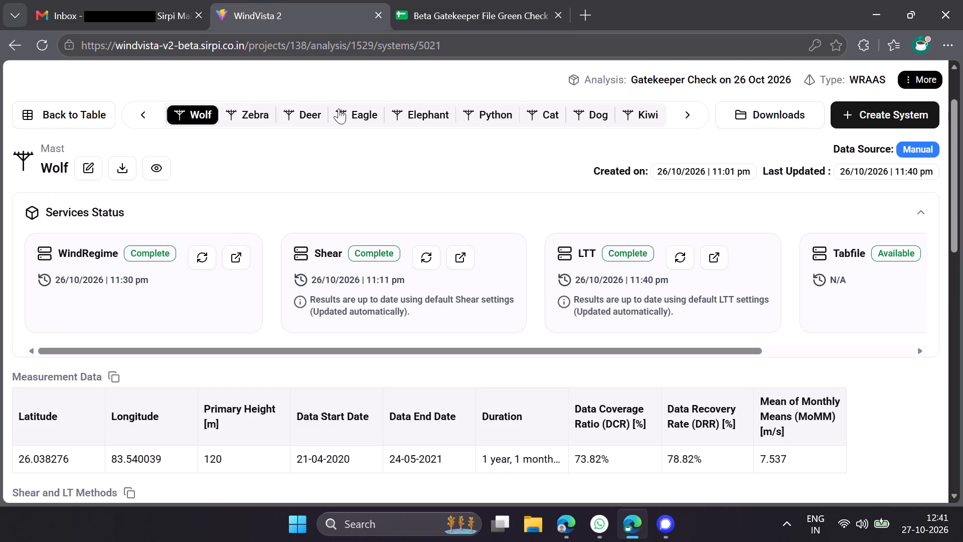
left_click(432, 0)
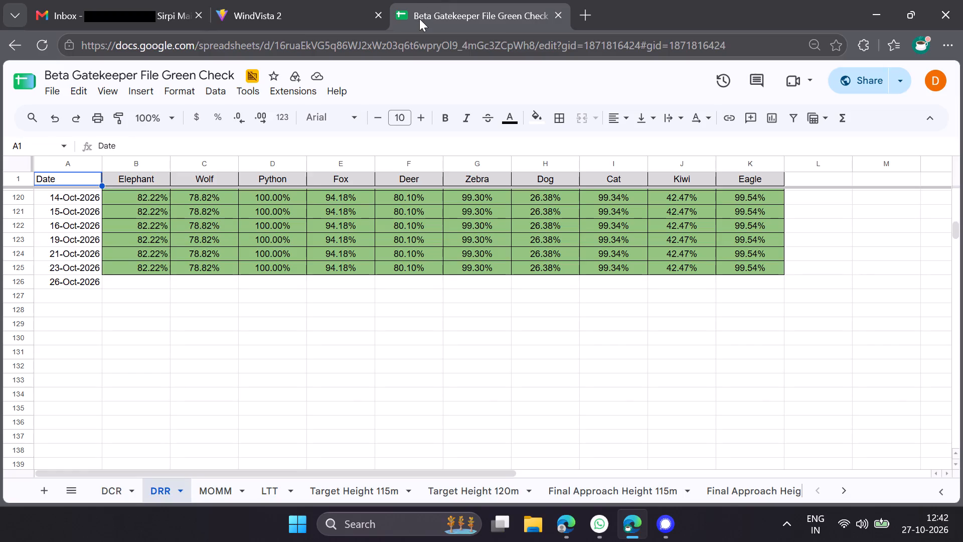
left_click(317, 0)
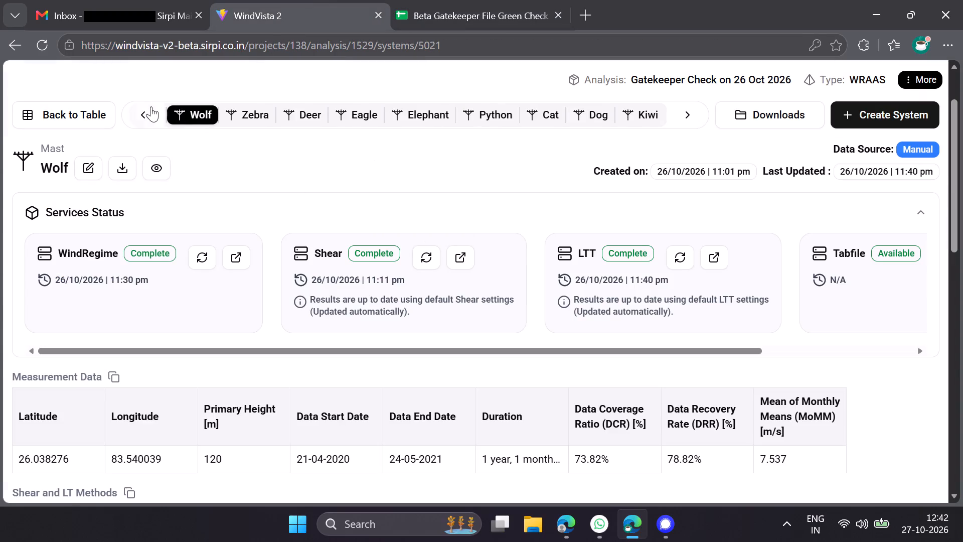
double_click(151, 106)
left_click(188, 110)
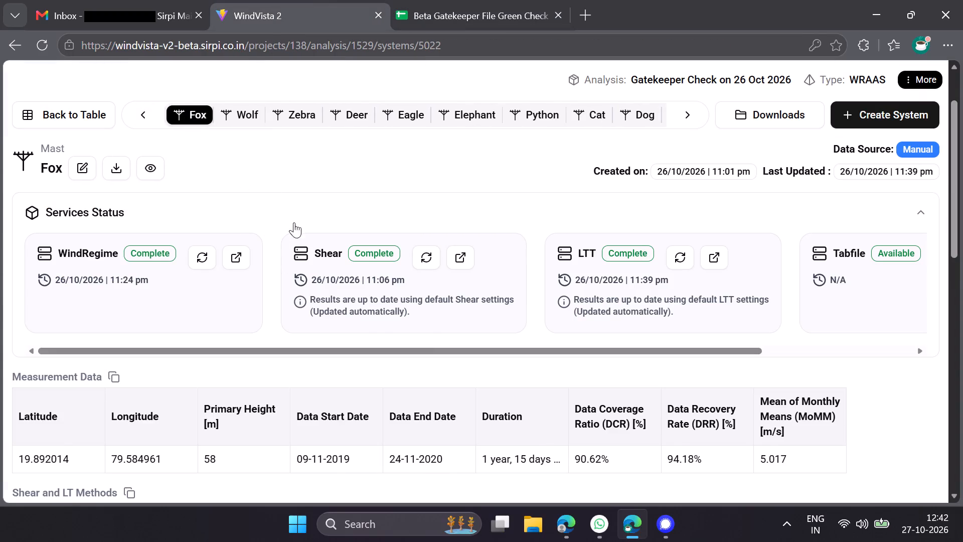
left_click(421, 0)
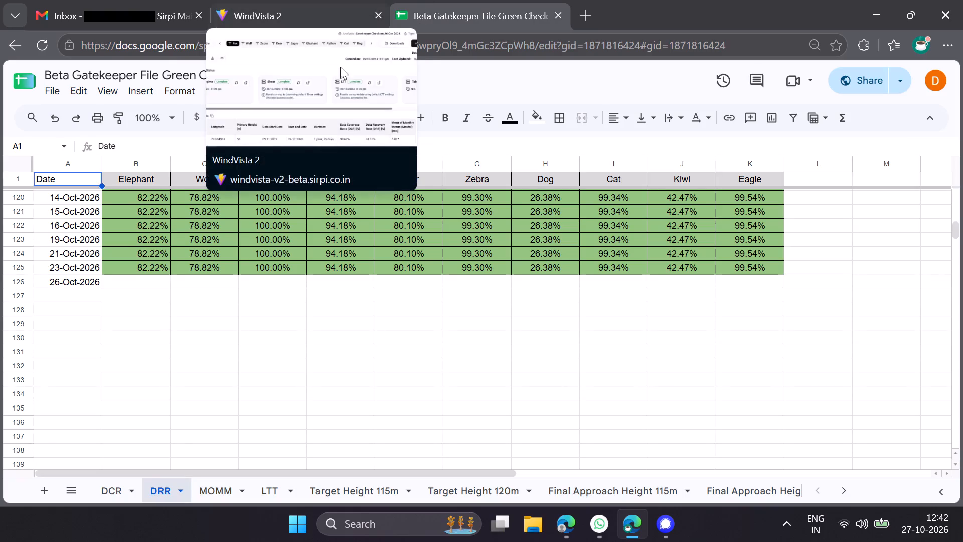
Copy the 23-Oct-2026 DRR values for all masts, Elephant through Eagle, into the 26-Oct-2026 row of the DRR sheet.
left_click_drag(159, 268, 349, 276)
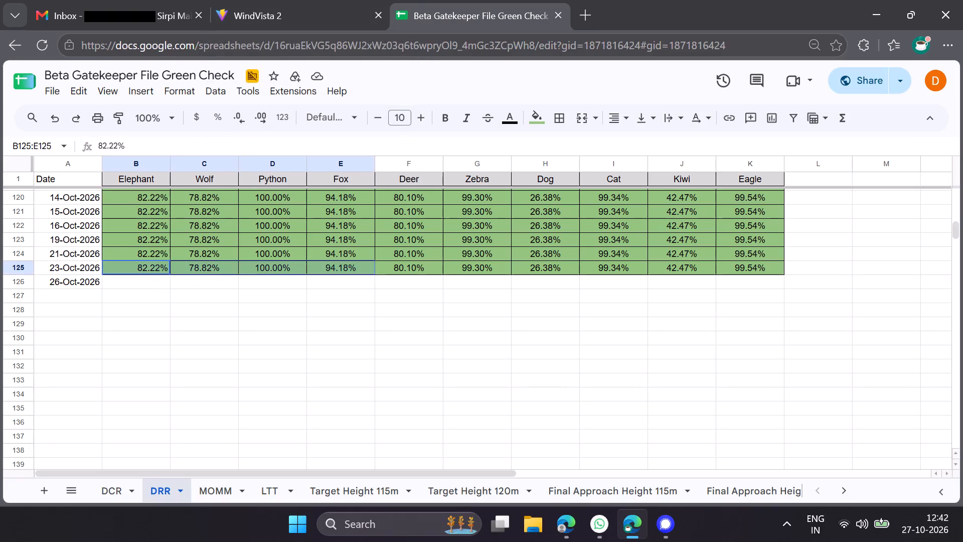
left_click_drag(349, 276, 742, 270)
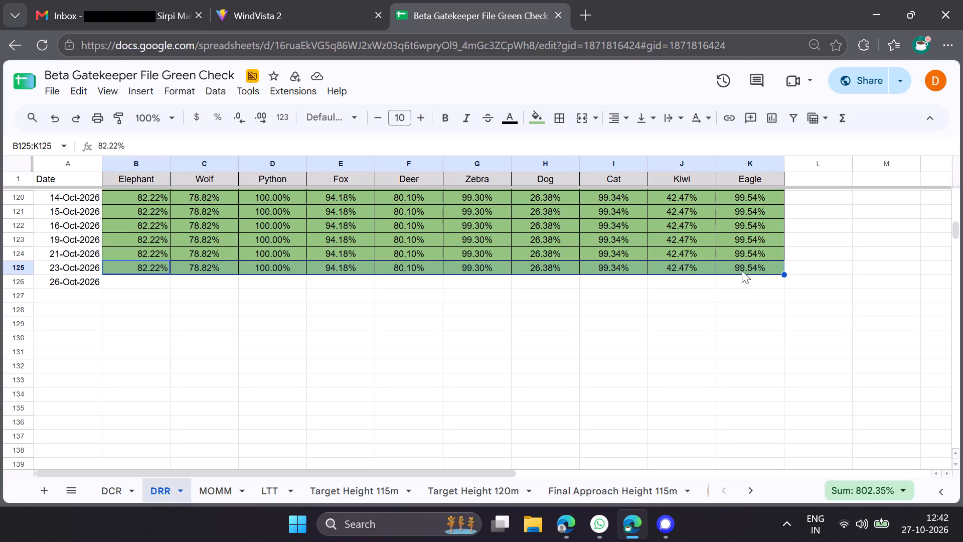
key("ctrl+c")
left_click_drag(146, 284, 758, 299)
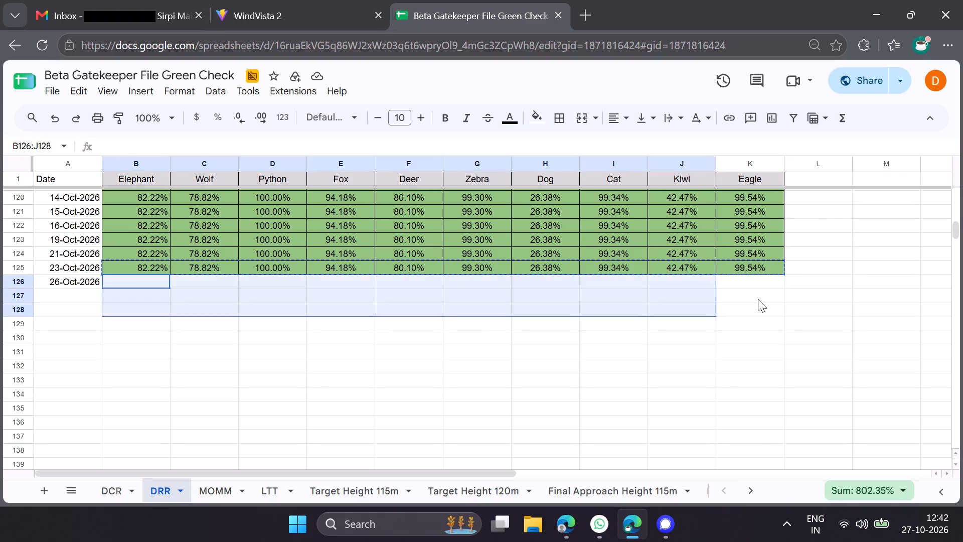
left_click_drag(758, 299, 773, 281)
key("ctrl+v")
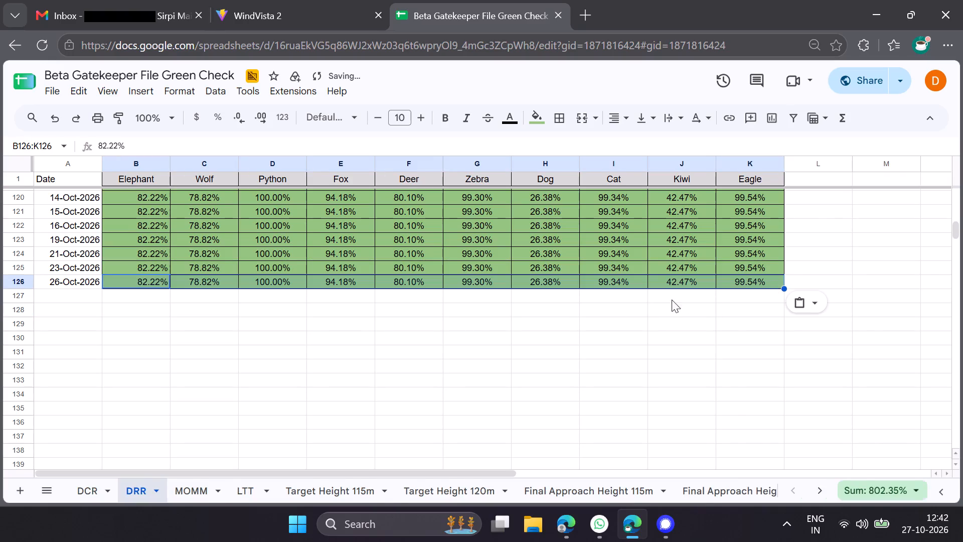
Add the date 27-Oct-2026 in the Date column of the DRR sheet, directly below the 26-Oct-2026 row.
left_click(70, 293)
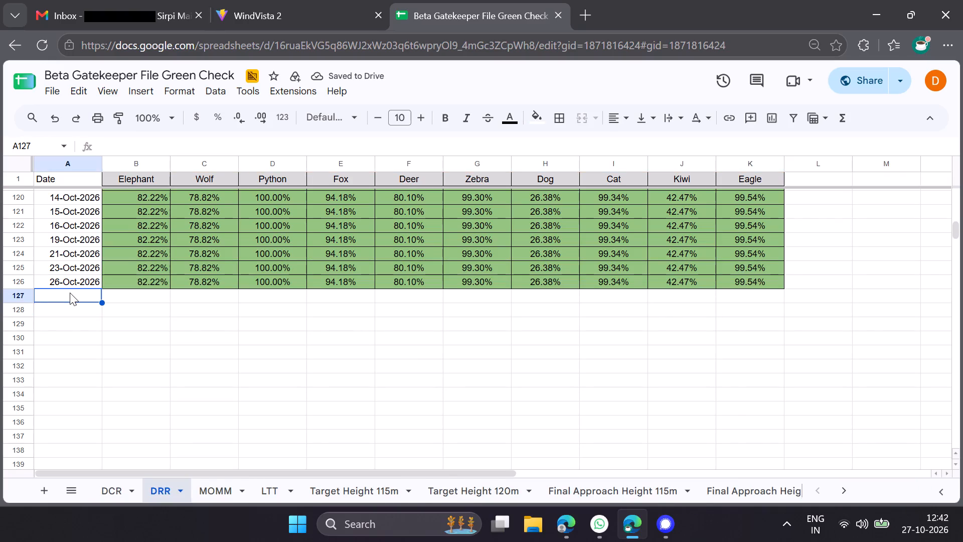
type("27-")
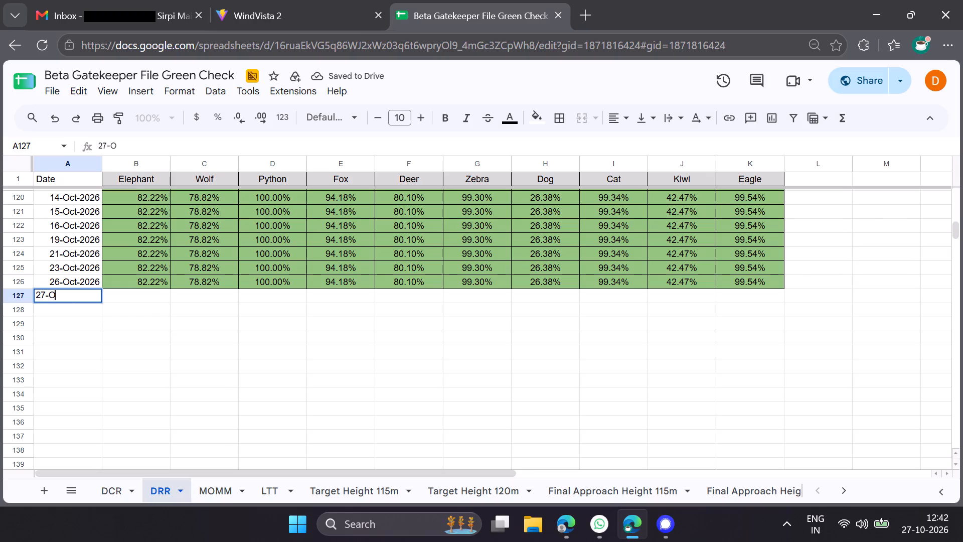
type("ct")
type("-2026")
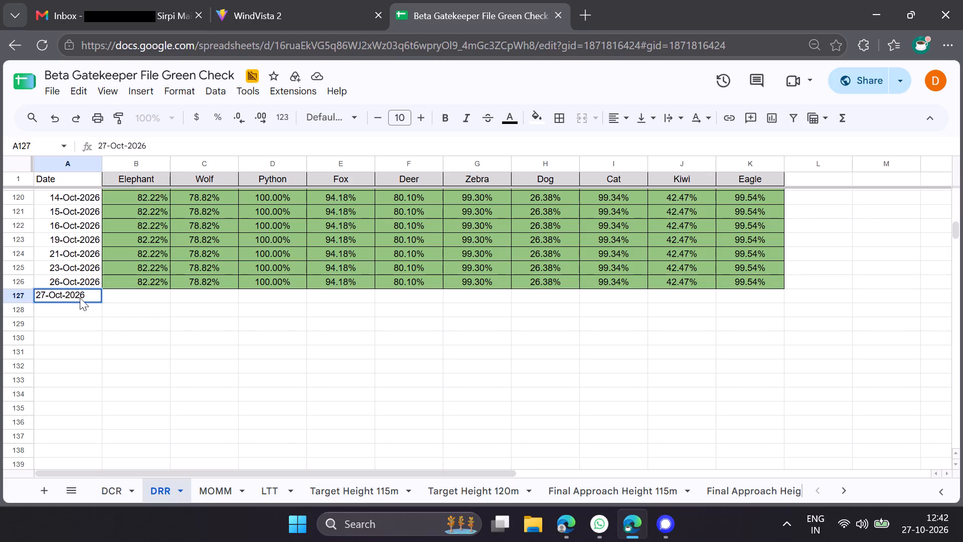
left_click(110, 299)
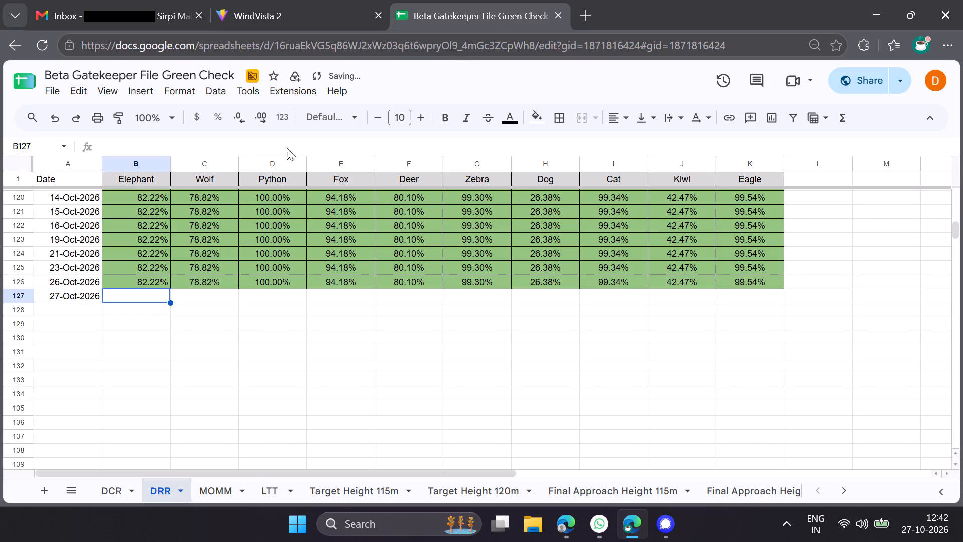
Compare the Mean of Monthly Means of the Fox and Wolf masts in WindVista 2 with their columns in the MOMM sheet.
left_click(295, 0)
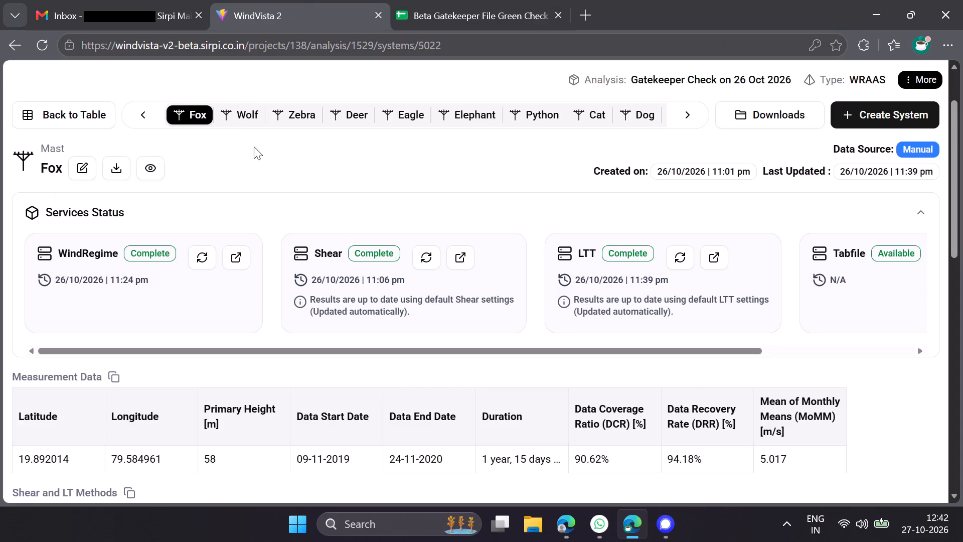
left_click(461, 0)
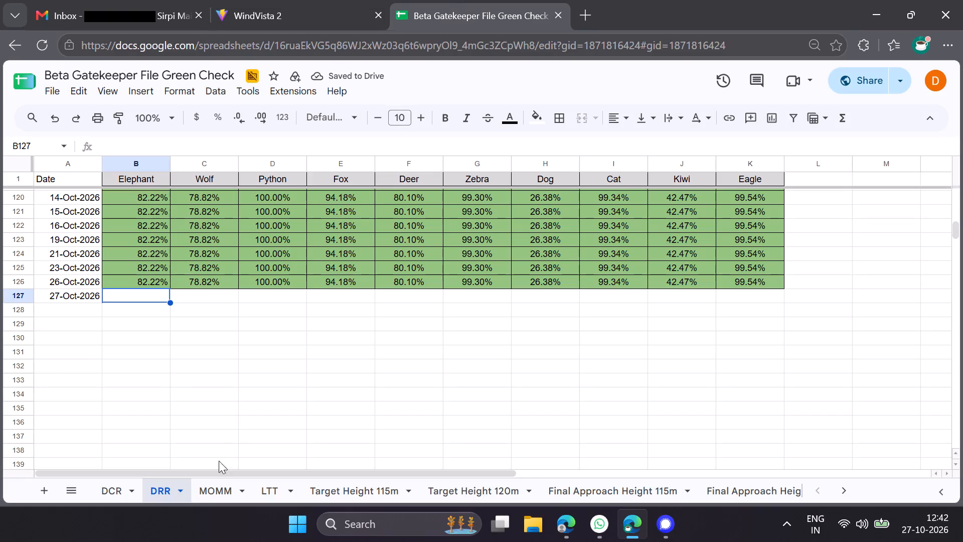
left_click(211, 488)
scroll(264, 447, "down", 18)
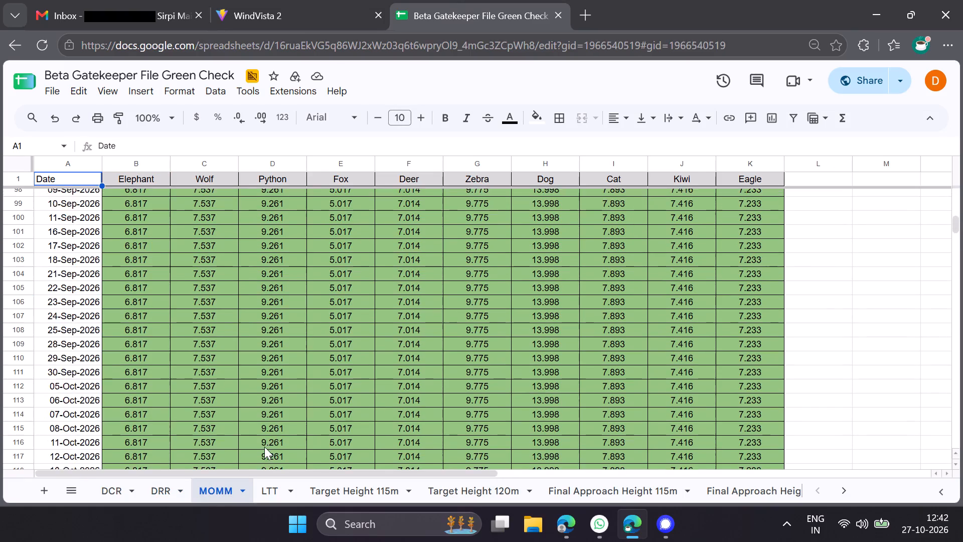
scroll(264, 447, "down", 7)
scroll(264, 447, "up", 4)
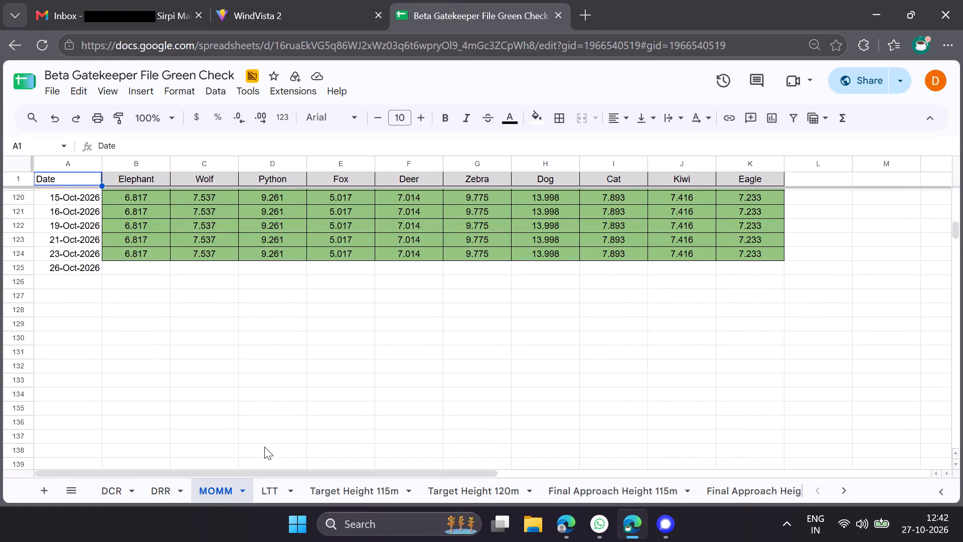
left_click(263, 0)
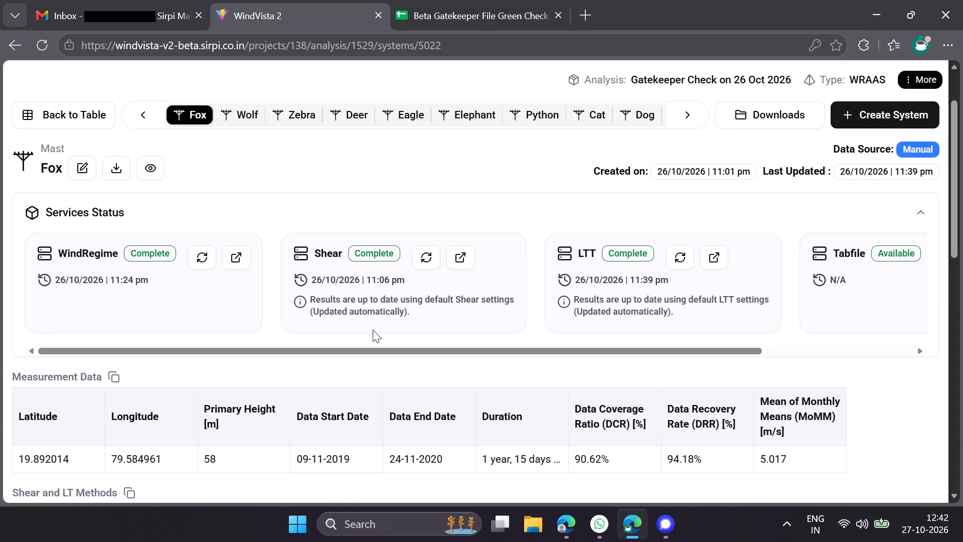
left_click(492, 0)
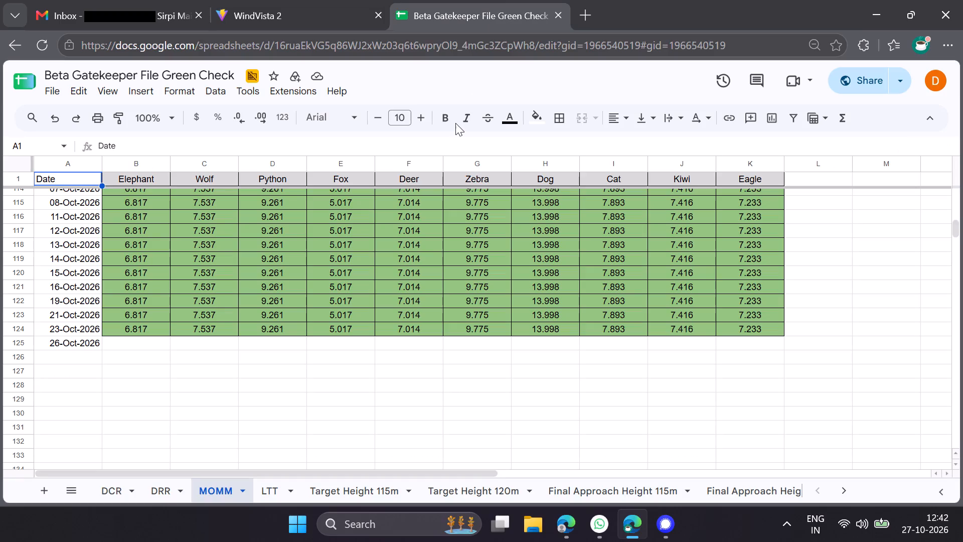
left_click(320, 0)
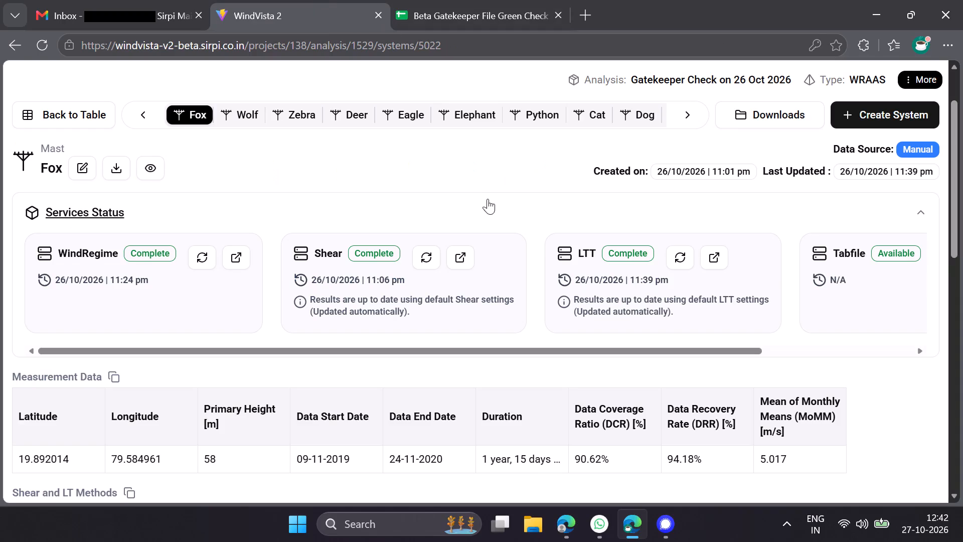
left_click(236, 108)
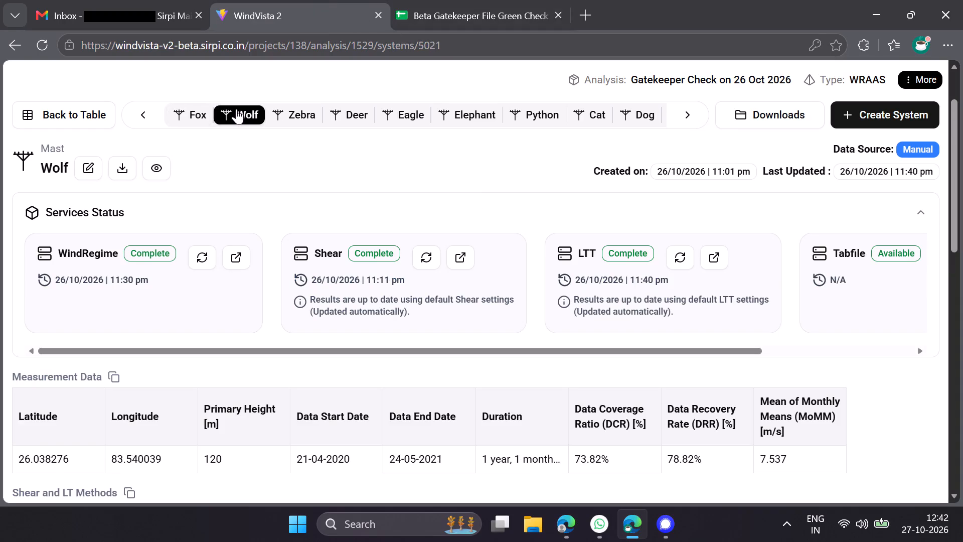
left_click(473, 0)
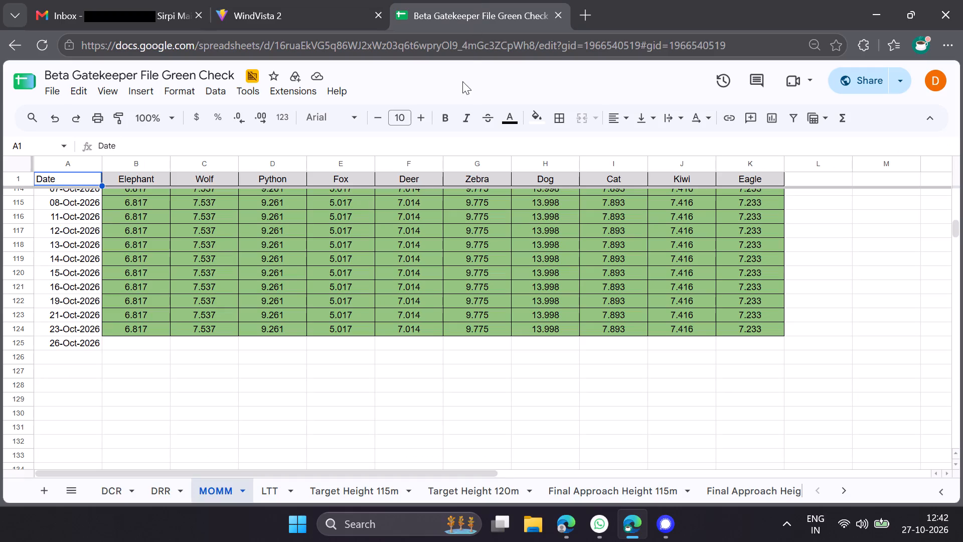
Open the Zebra mast in WindVista 2 to check its Mean of Monthly Means against the Zebra column of the MOMM sheet.
left_click(288, 0)
left_click(311, 109)
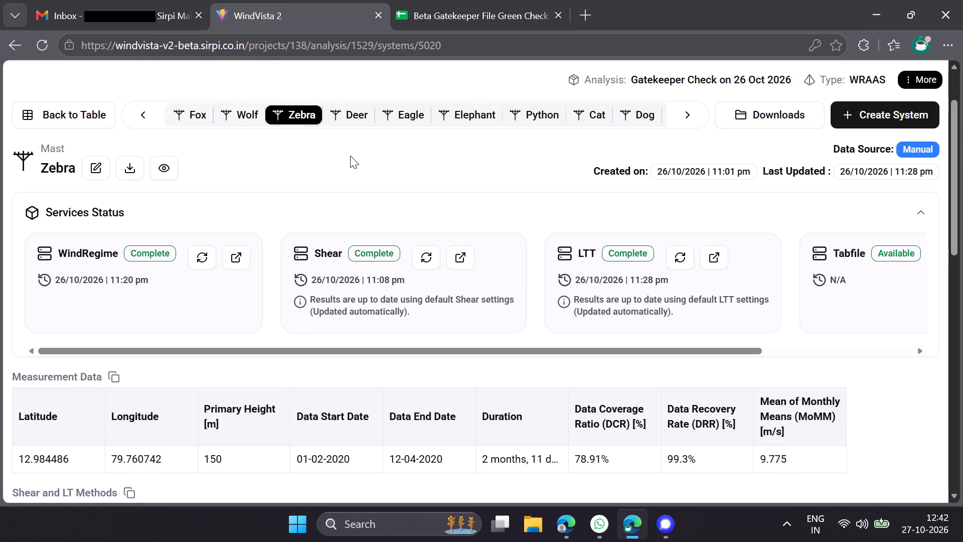
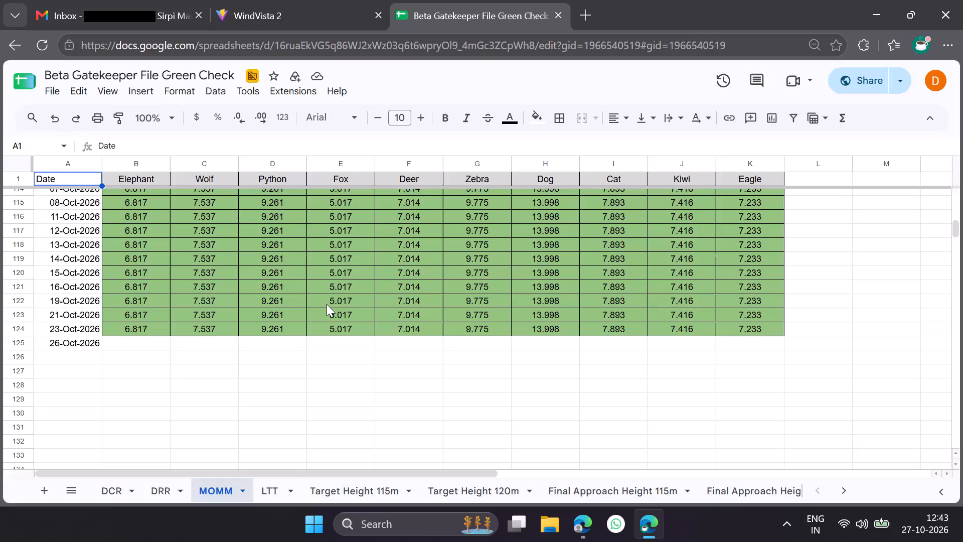
Compare the Mean of Monthly Means of the Deer, Eagle and Elephant masts in WindVista 2 with their columns in the MOMM sheet.
left_click(318, 0)
left_click(355, 116)
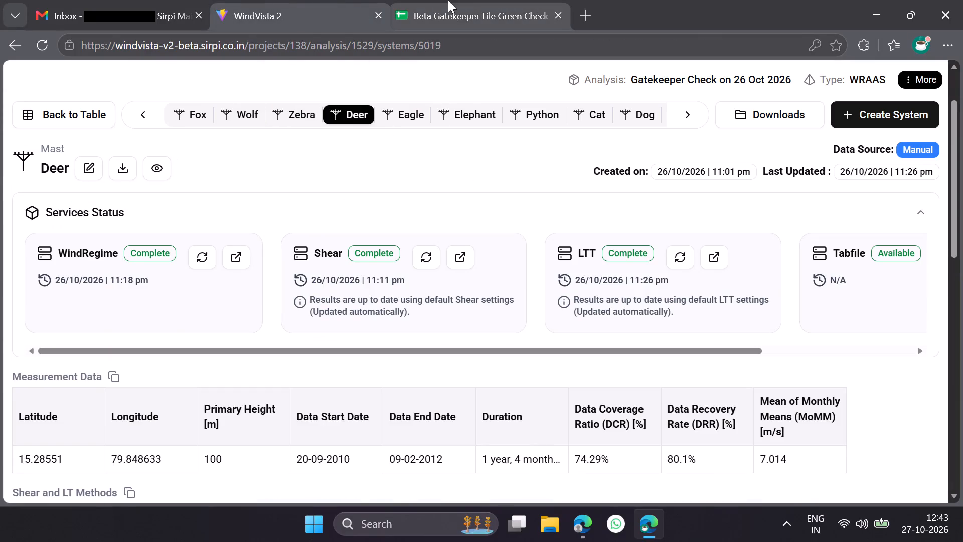
left_click(448, 0)
left_click(297, 0)
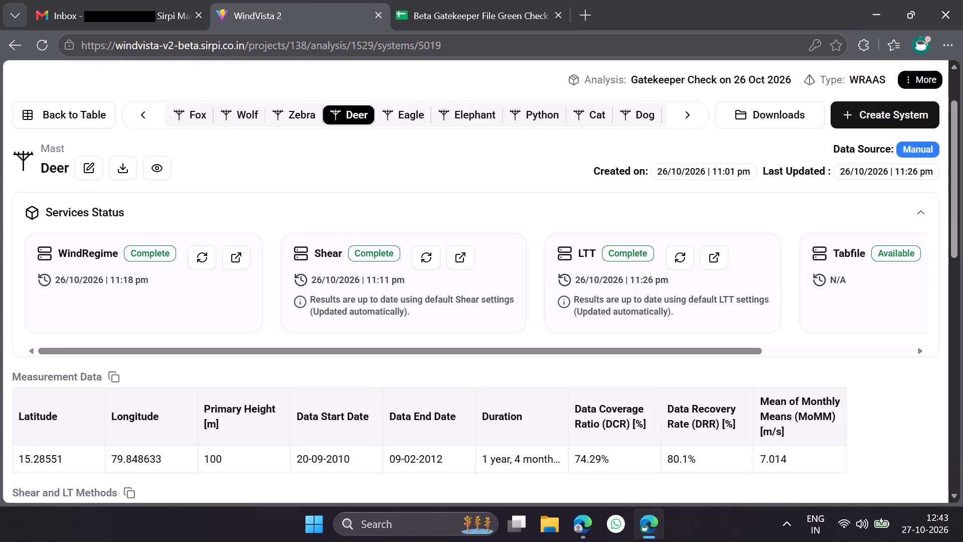
left_click(396, 113)
left_click(489, 0)
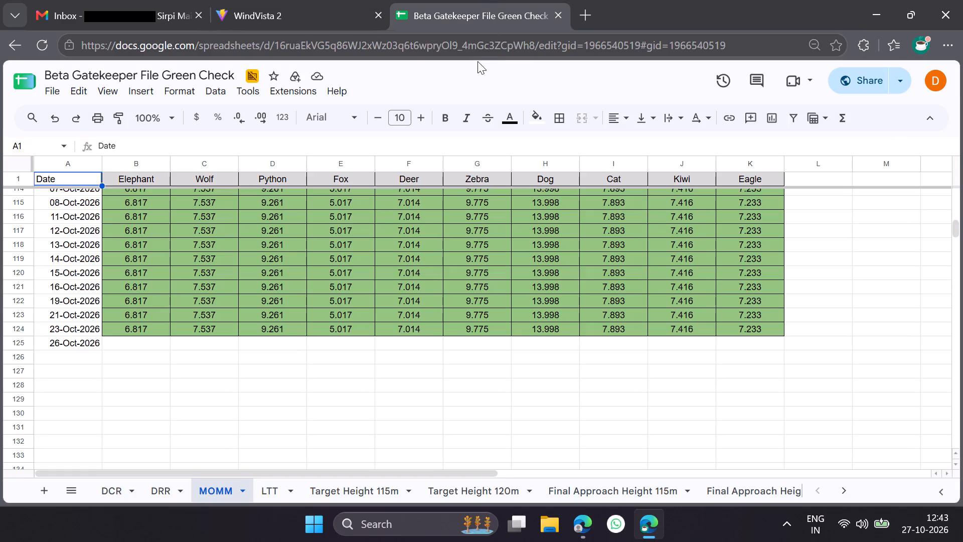
left_click(311, 0)
left_click(450, 110)
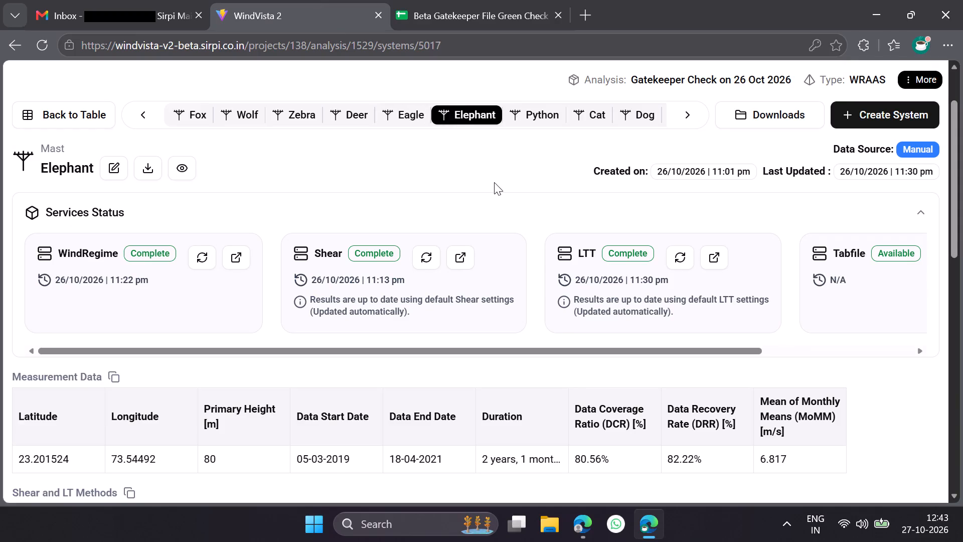
left_click(560, 0)
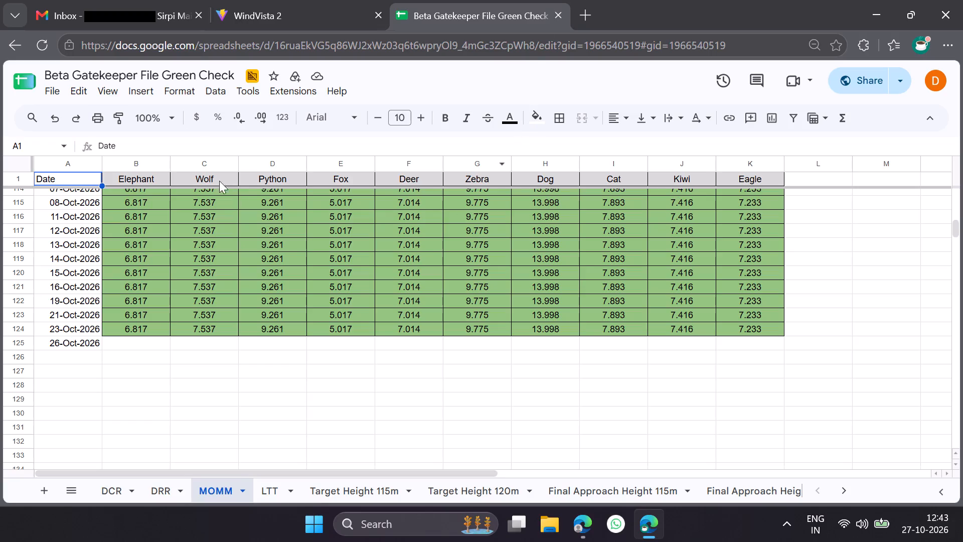
Compare the Mean of Monthly Means of the Python and Cat masts in WindVista 2 with their columns in the MOMM sheet.
left_click(244, 0)
left_click(540, 116)
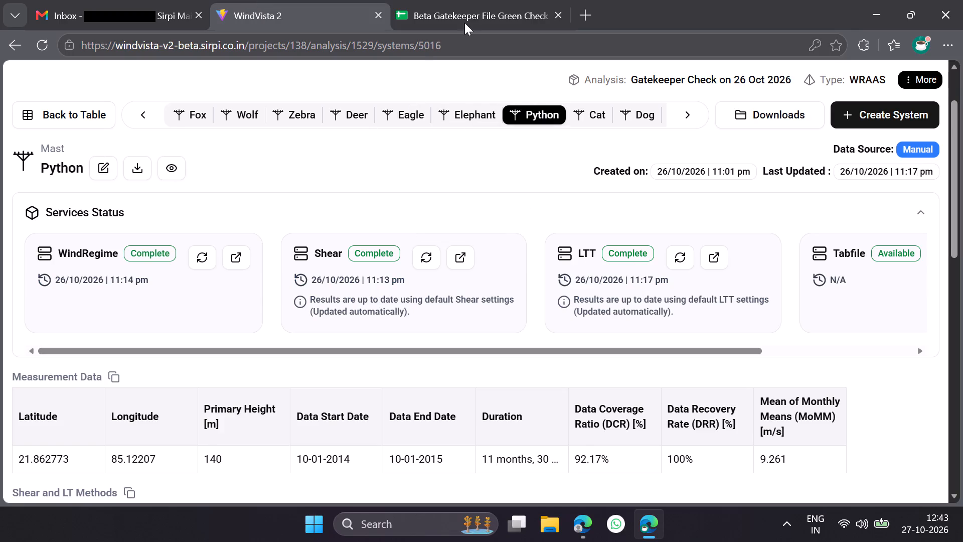
left_click(476, 0)
left_click(327, 0)
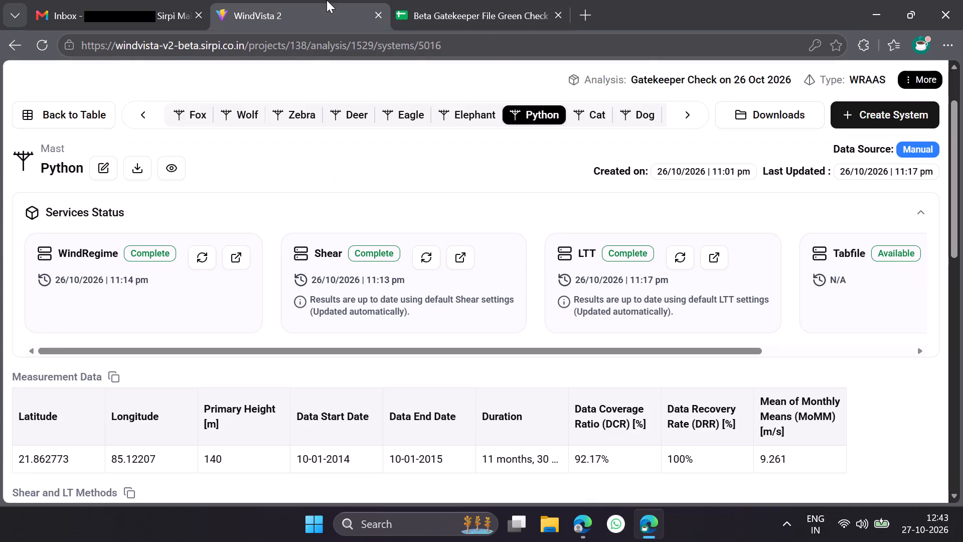
left_click(522, 0)
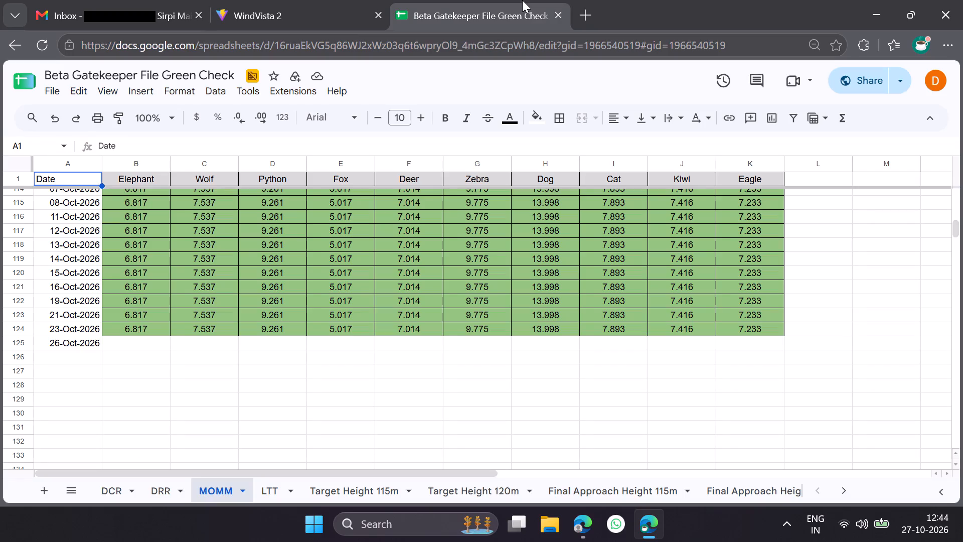
left_click(284, 0)
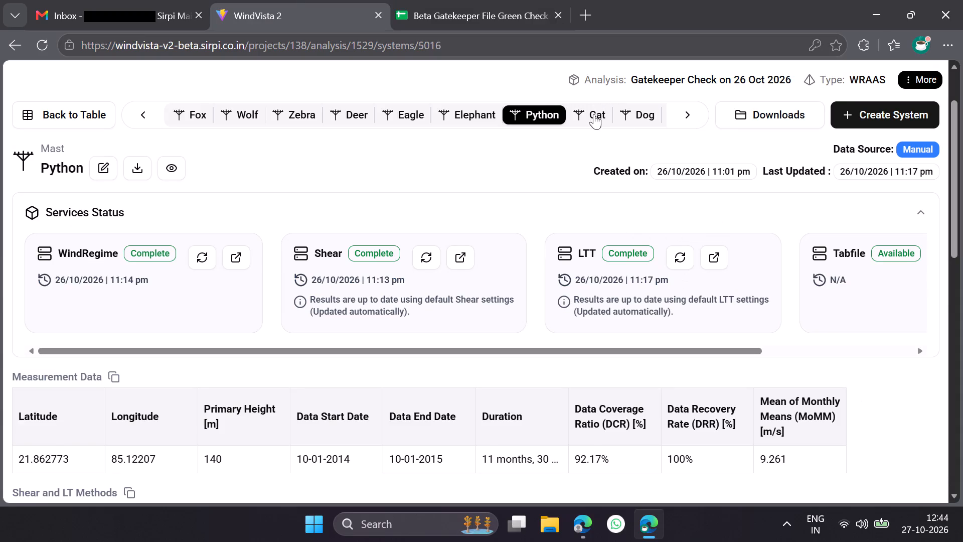
left_click(594, 114)
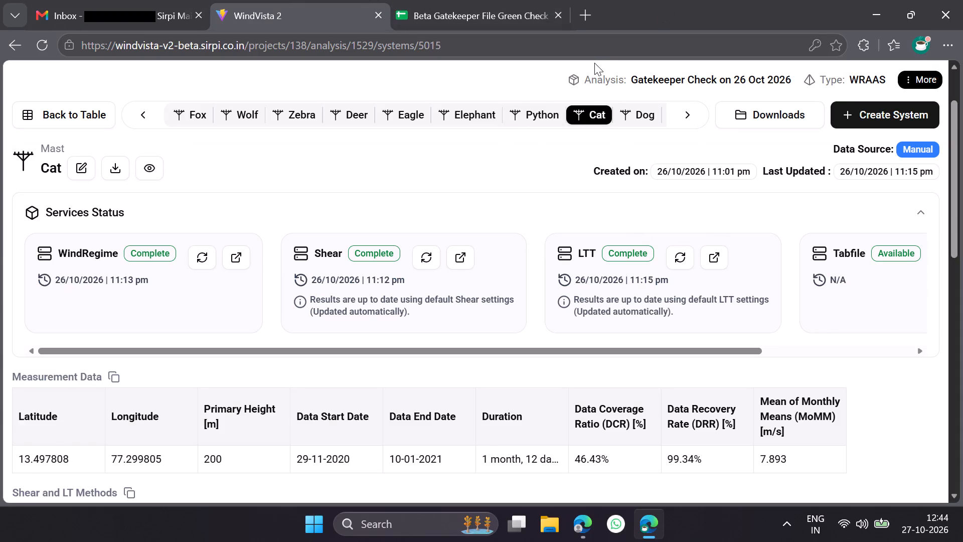
left_click(462, 0)
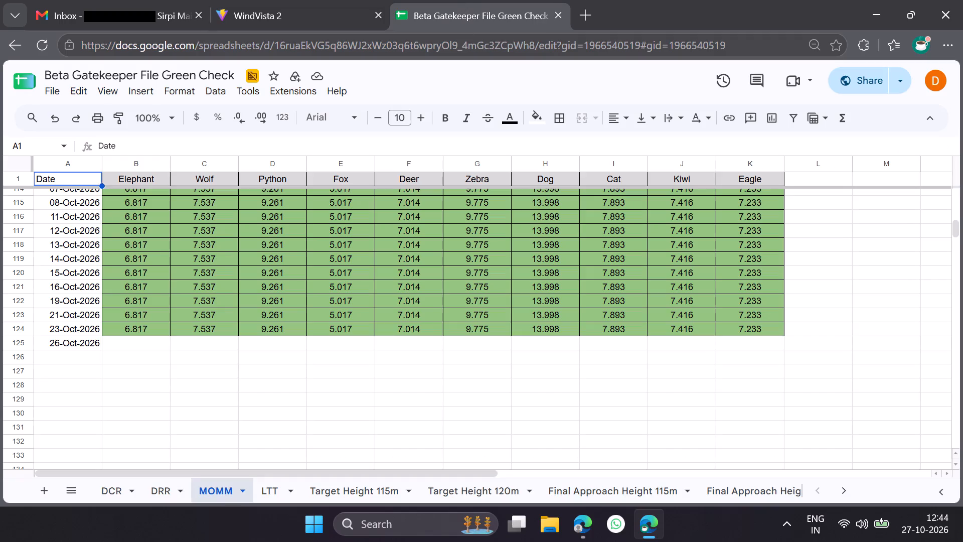
left_click(278, 0)
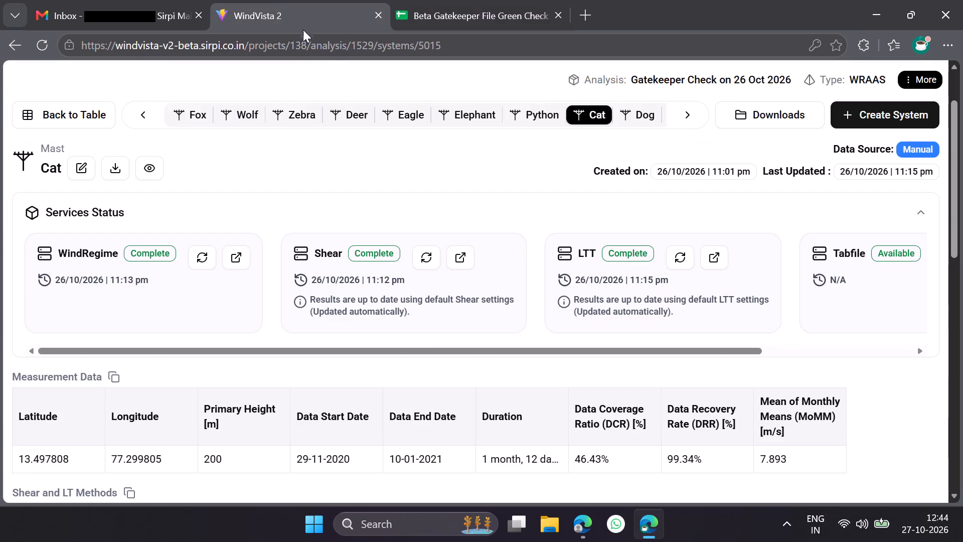
left_click(432, 0)
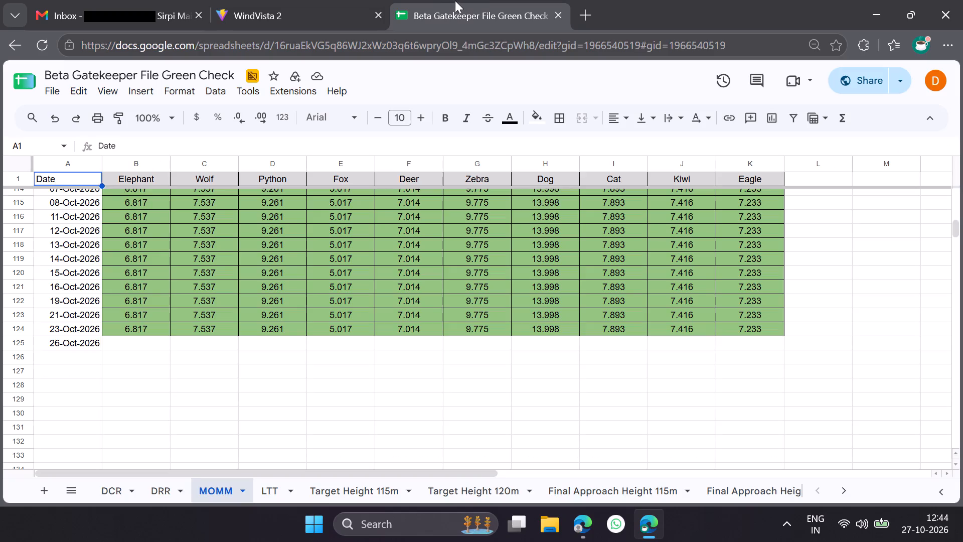
Compare the Mean of Monthly Means of the Dog and Kiwi masts in WindVista 2 with their columns in the MOMM sheet.
left_click(327, 0)
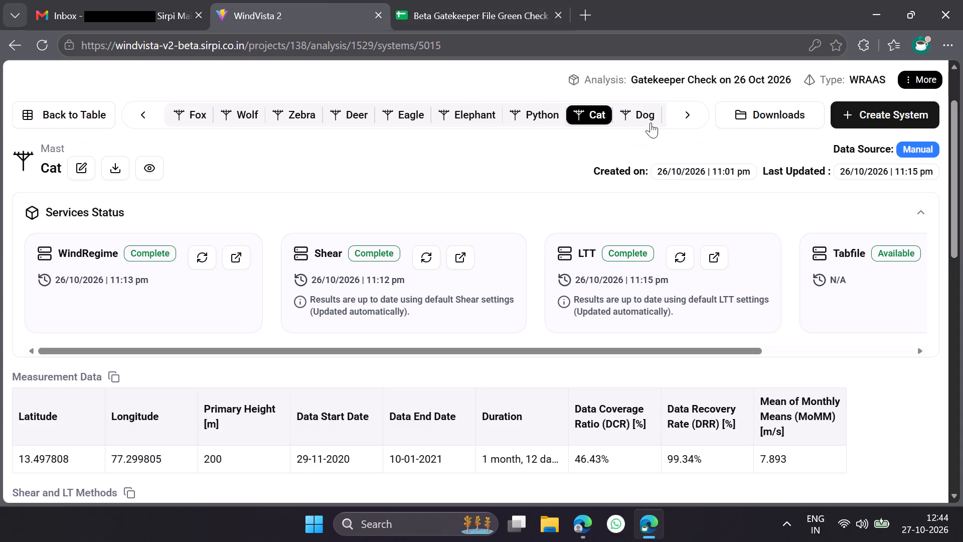
left_click(651, 122)
left_click(693, 114)
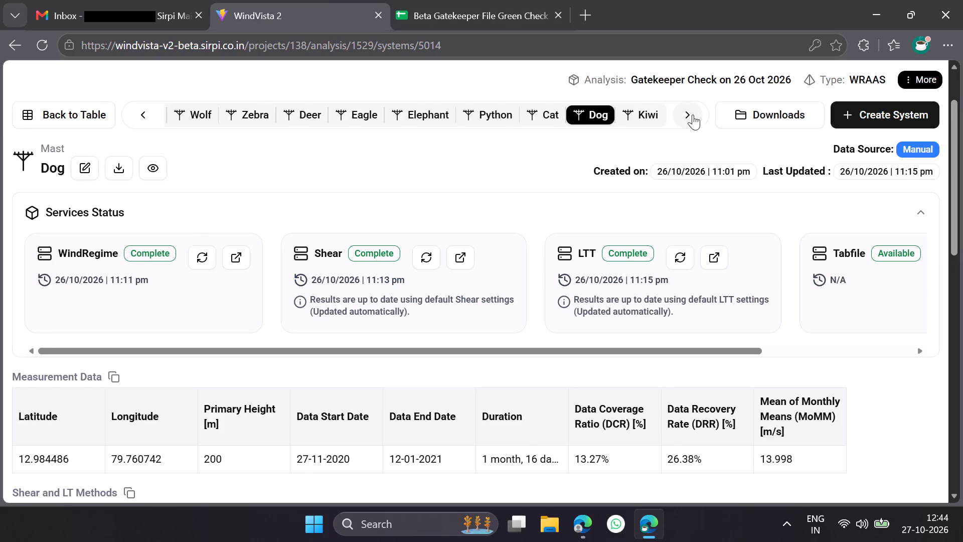
left_click(456, 0)
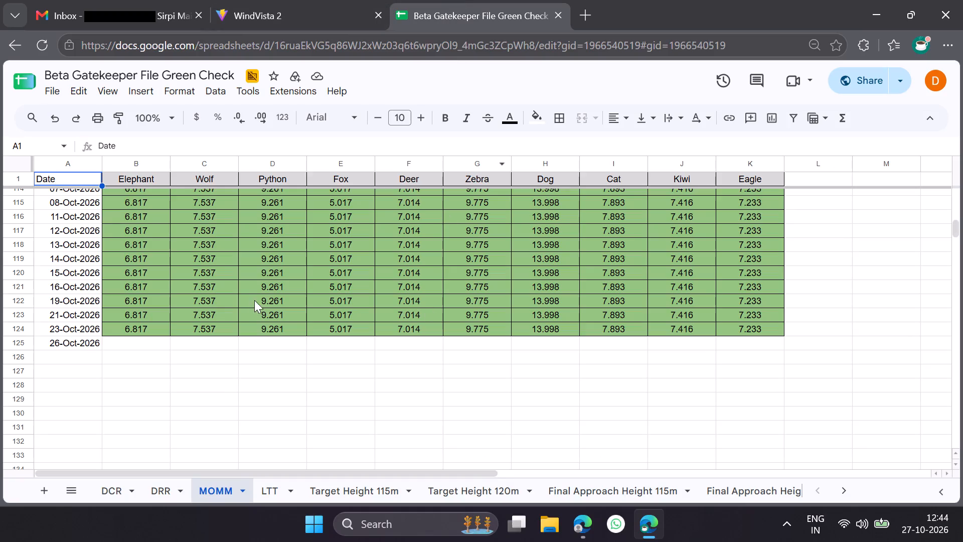
left_click(295, 3)
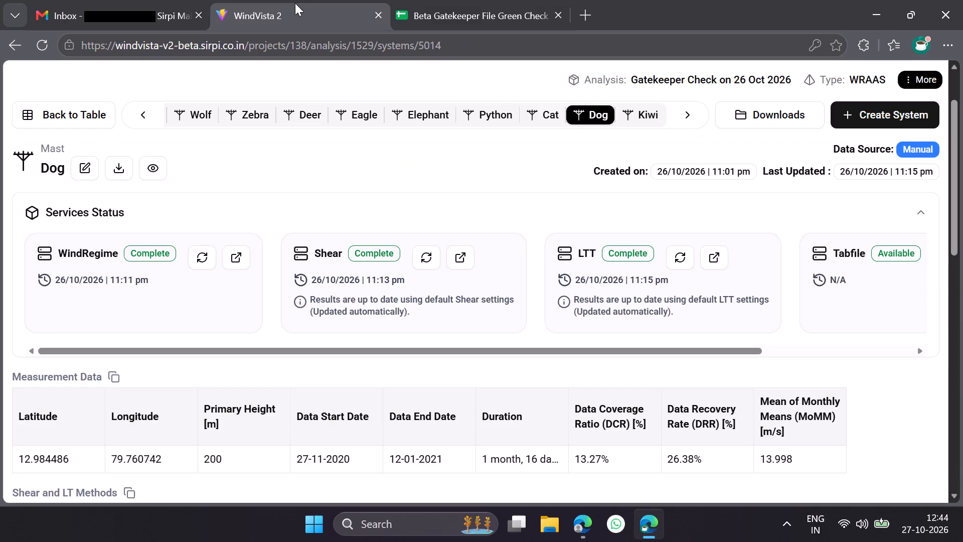
left_click(657, 119)
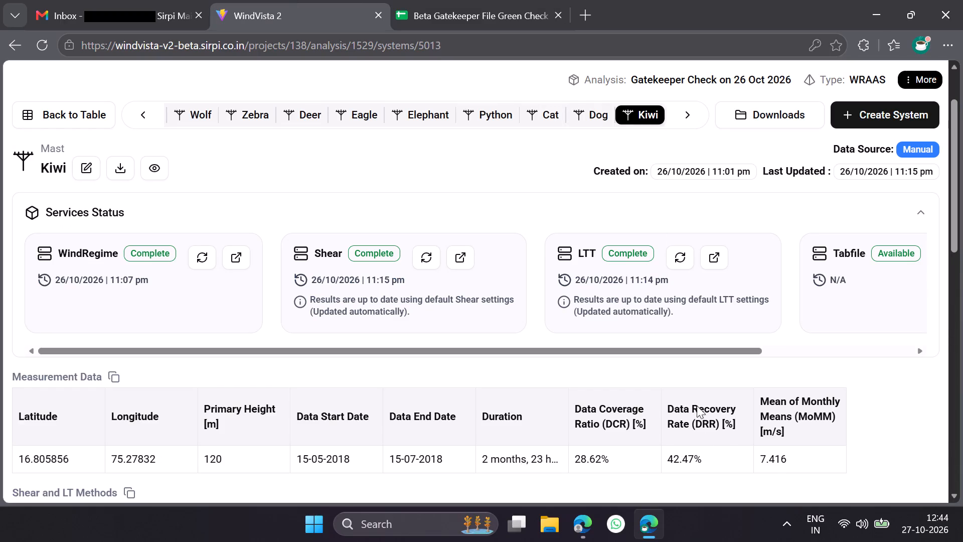
left_click(494, 0)
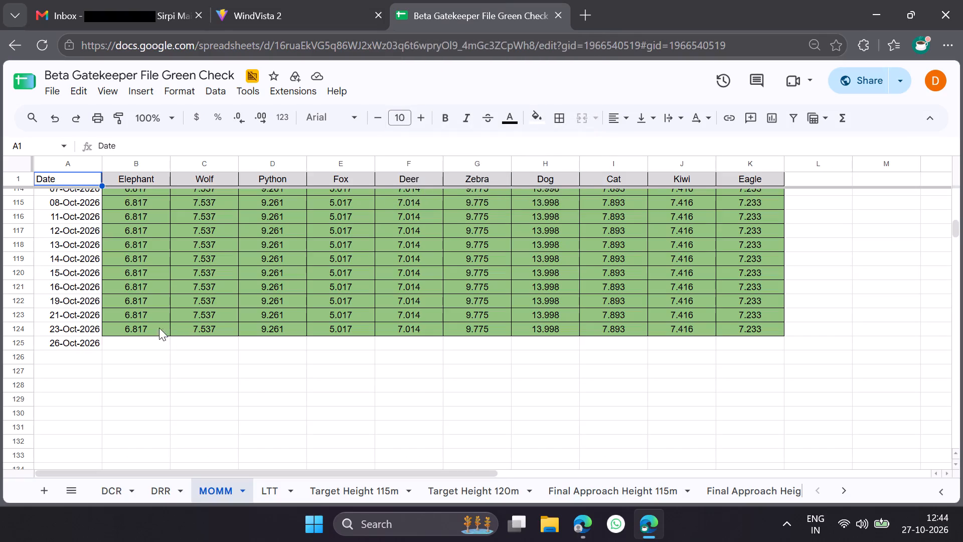
Copy the 23-Oct-2026 values of all masts, Elephant through Eagle, in the MOMM sheet.
left_click_drag(154, 328, 751, 330)
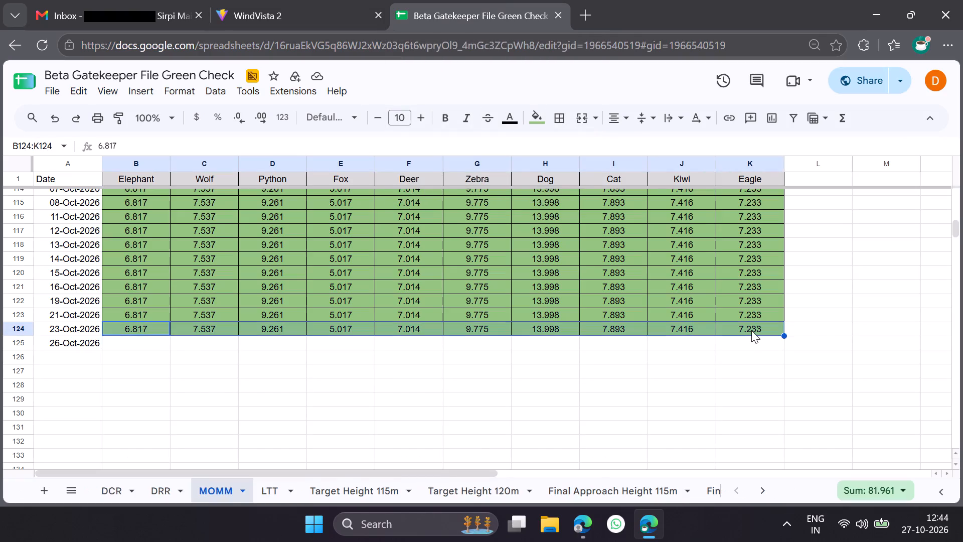
key("ctrl+c")
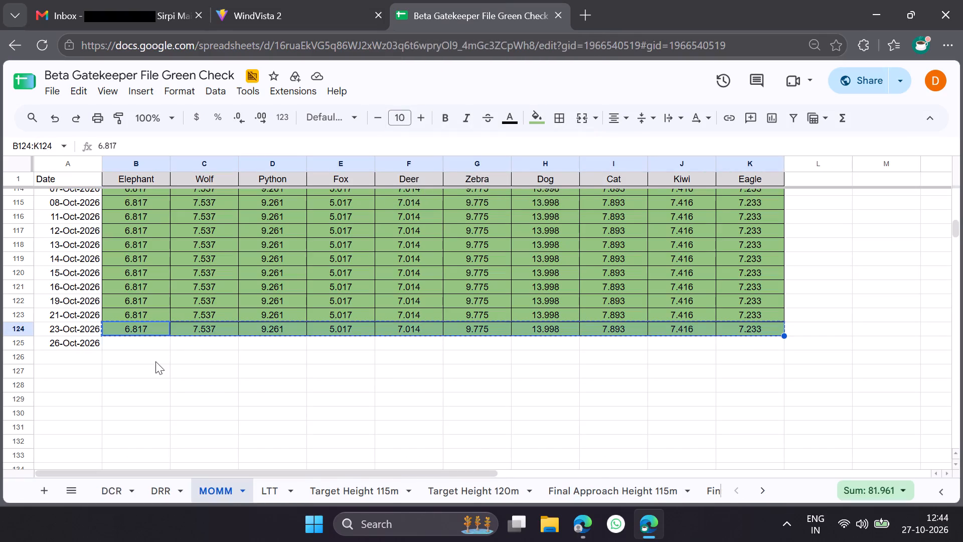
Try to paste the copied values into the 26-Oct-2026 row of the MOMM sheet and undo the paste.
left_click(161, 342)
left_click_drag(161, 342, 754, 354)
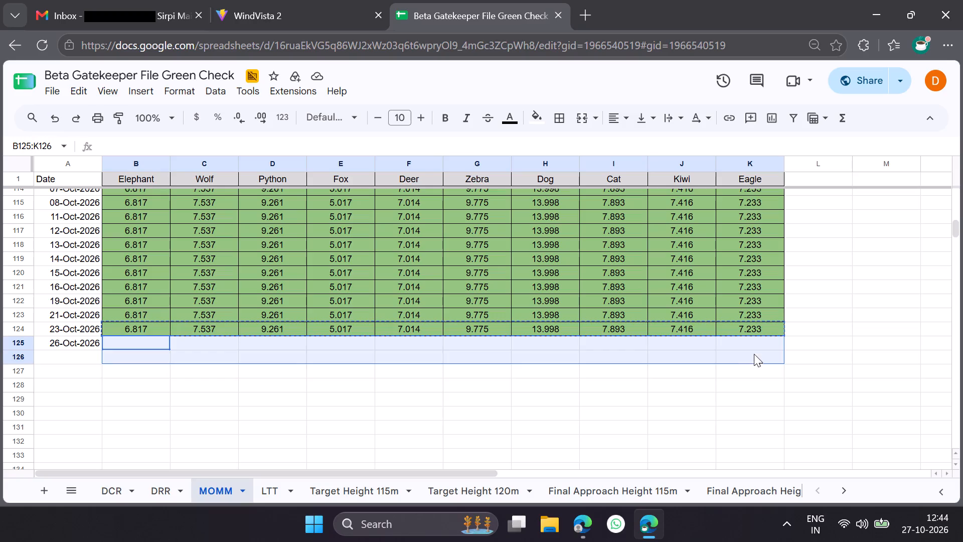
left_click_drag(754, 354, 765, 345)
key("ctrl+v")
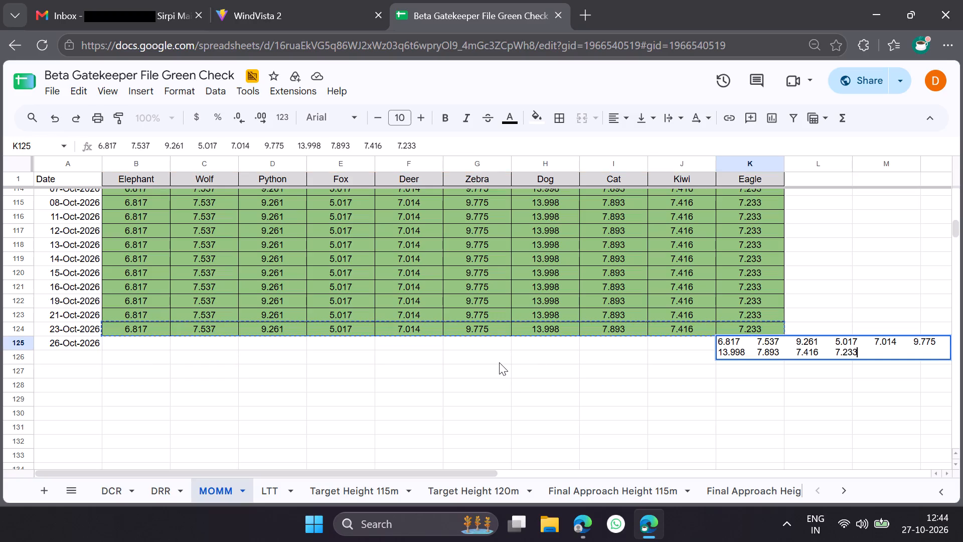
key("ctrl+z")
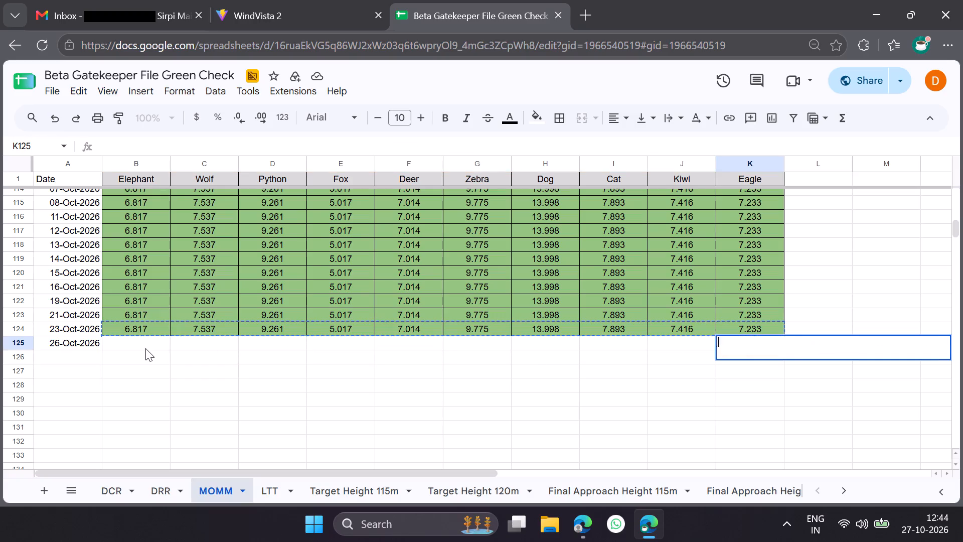
Paste the copied values across the Elephant through Eagle columns of the 26-Oct-2026 row in the MOMM sheet.
left_click(145, 348)
left_click_drag(152, 343, 731, 347)
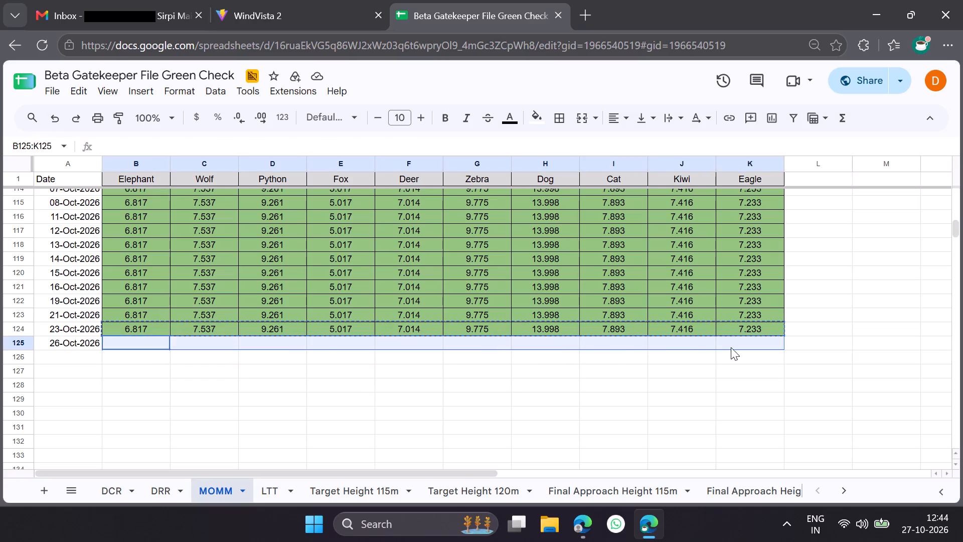
left_click_drag(731, 347, 732, 347)
key("ctrl+v")
left_click(535, 373)
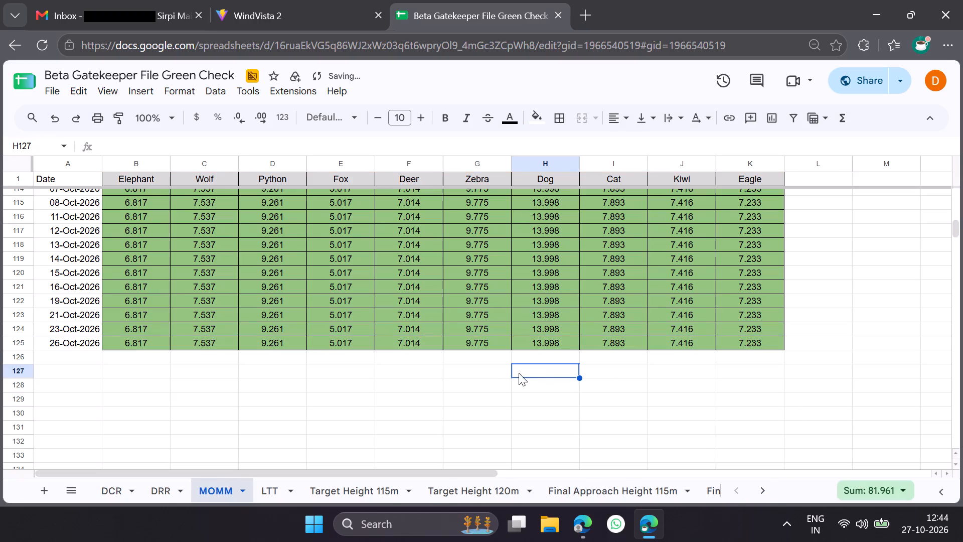
Add the date 27-Oct-2026 in the Date column of the MOMM sheet, directly below the 26-Oct-2026 row.
left_click(76, 360)
type("27")
key("minus")
type("ct-2026")
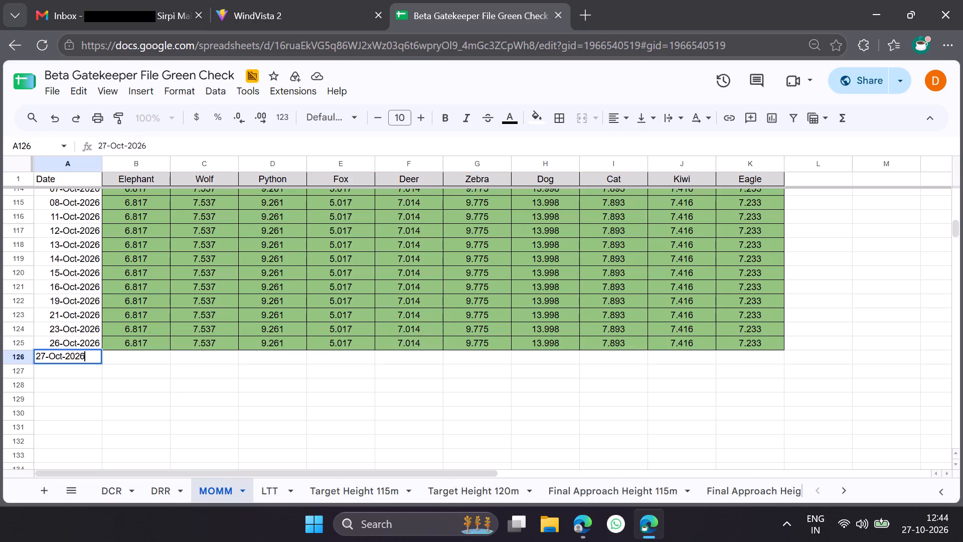
key("Return")
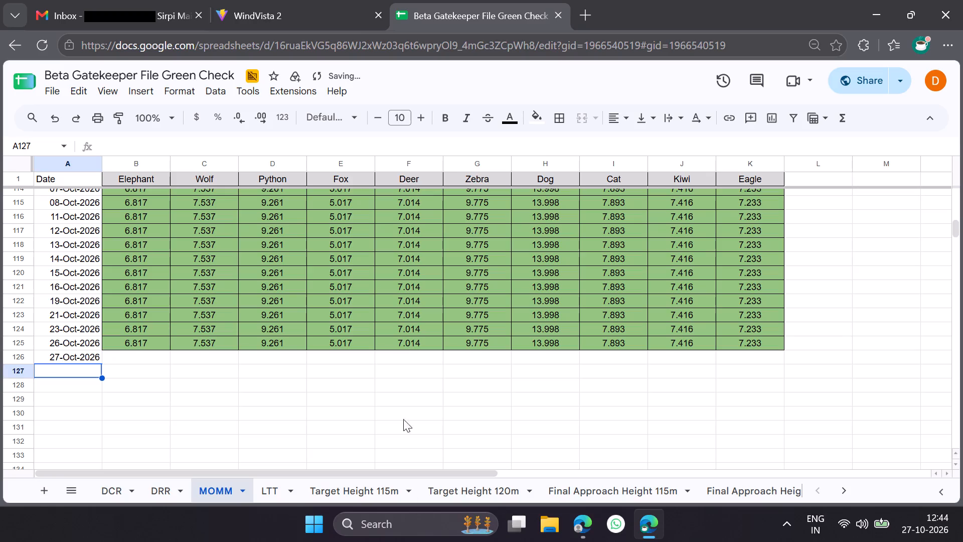
Examine the latest rows of the LTT sheet and the Kiwi mast's LT adjustment in the WindVista 2 LTMoMM results.
left_click(272, 486)
scroll(288, 187, "down", 7)
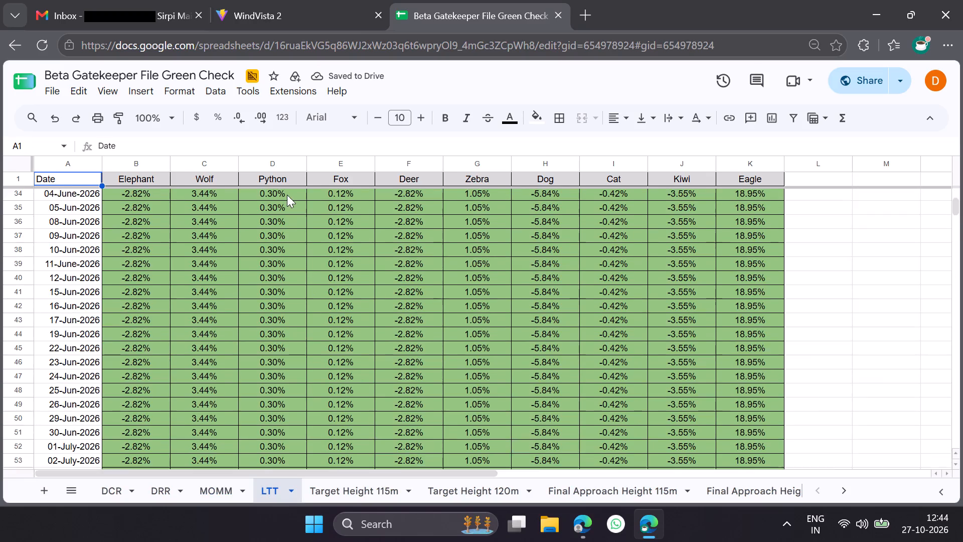
scroll(287, 195, "down", 15)
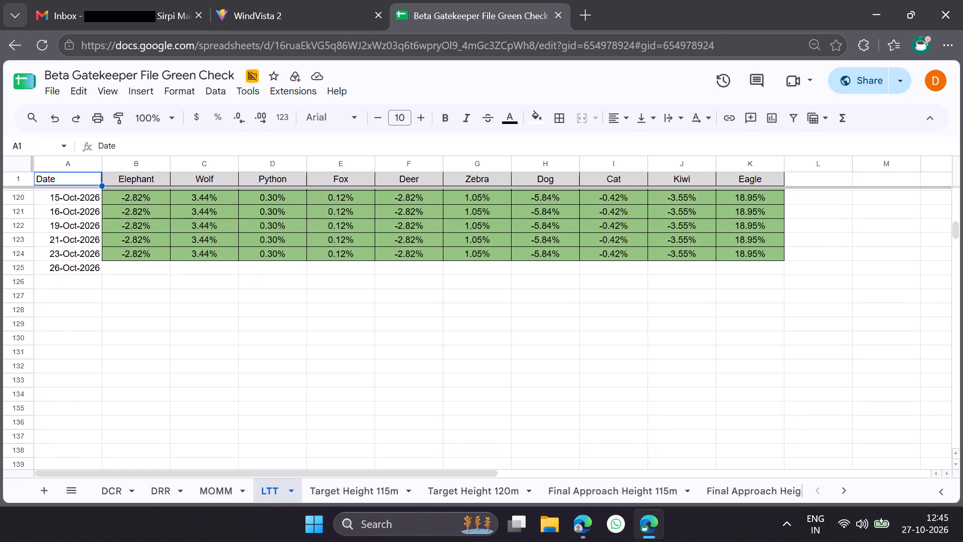
left_click(250, 0)
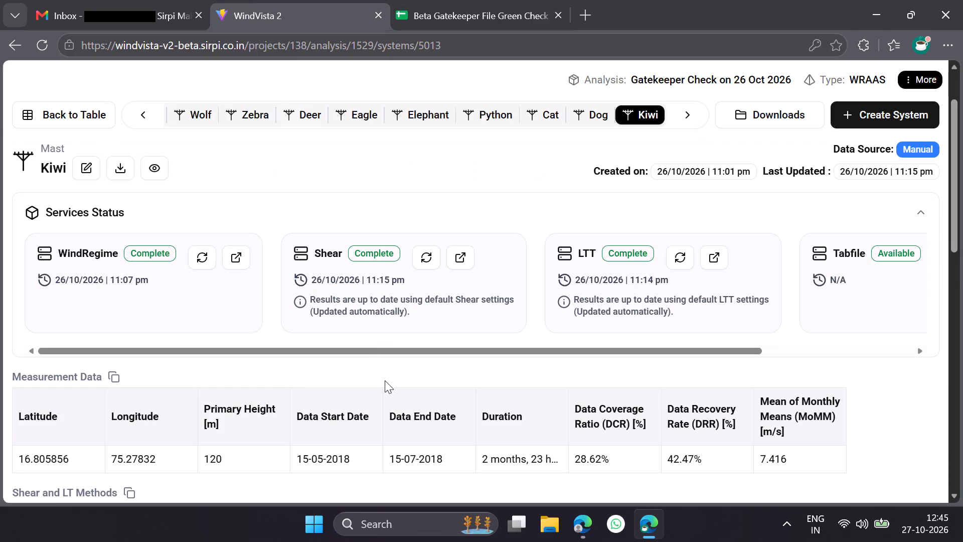
scroll(385, 380, "down", 4)
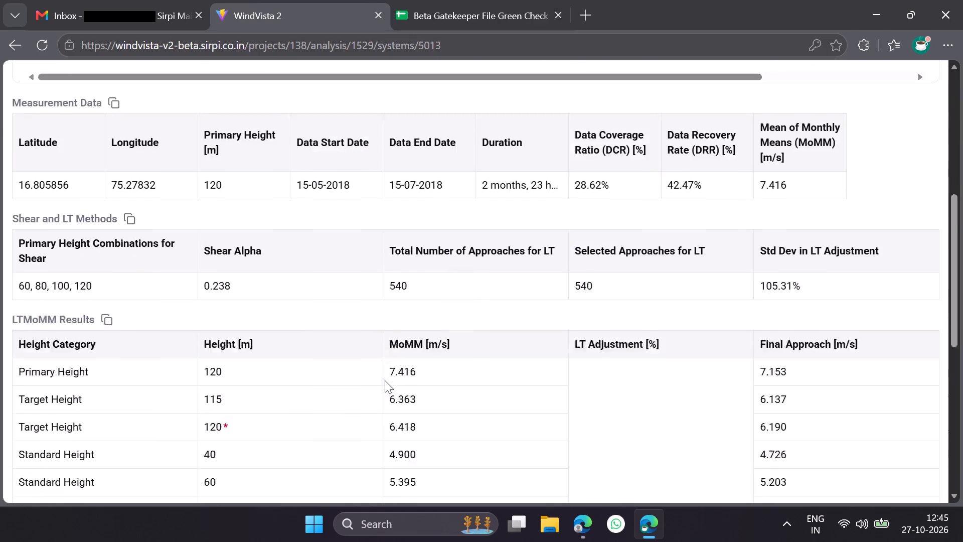
scroll(385, 380, "down", 1)
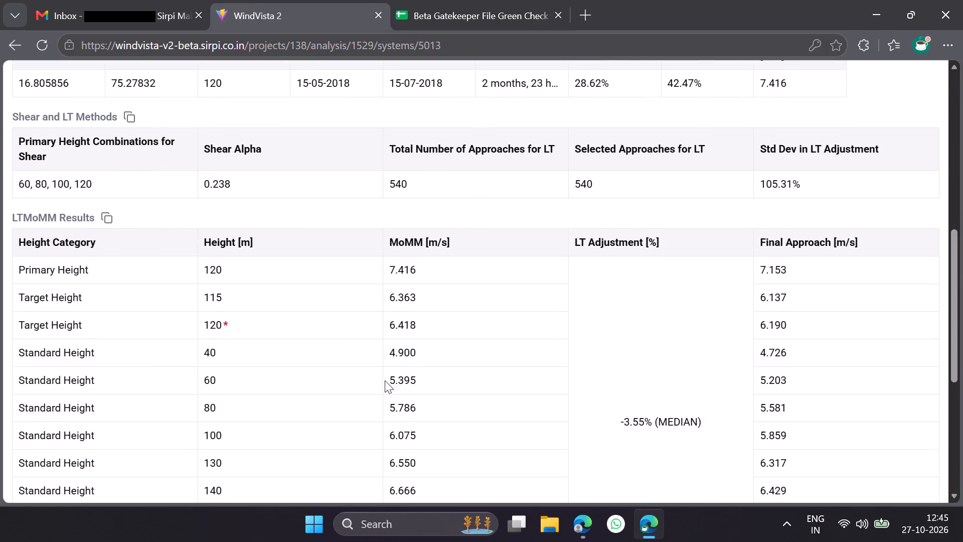
scroll(385, 380, "down", 2)
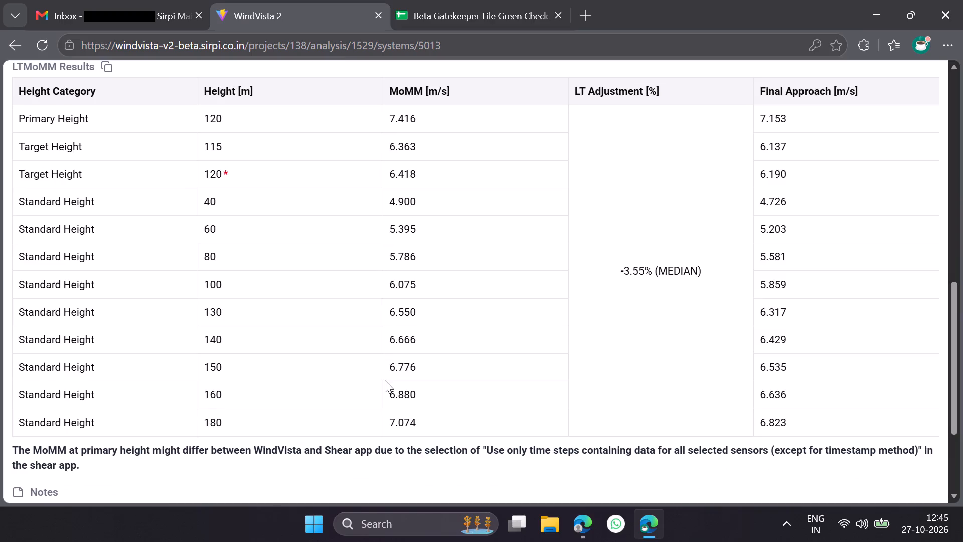
scroll(385, 380, "up", 4)
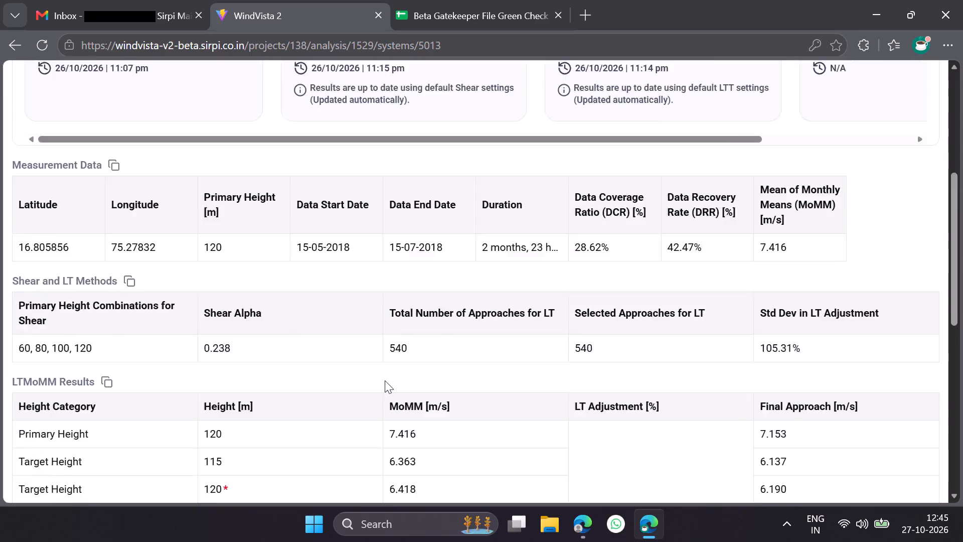
scroll(385, 380, "up", 5)
Copy the 23-Oct-2026 values of Elephant through Eagle into the 26-Oct-2026 row of the spreadsheet's LTT sheet.
left_click(437, 0)
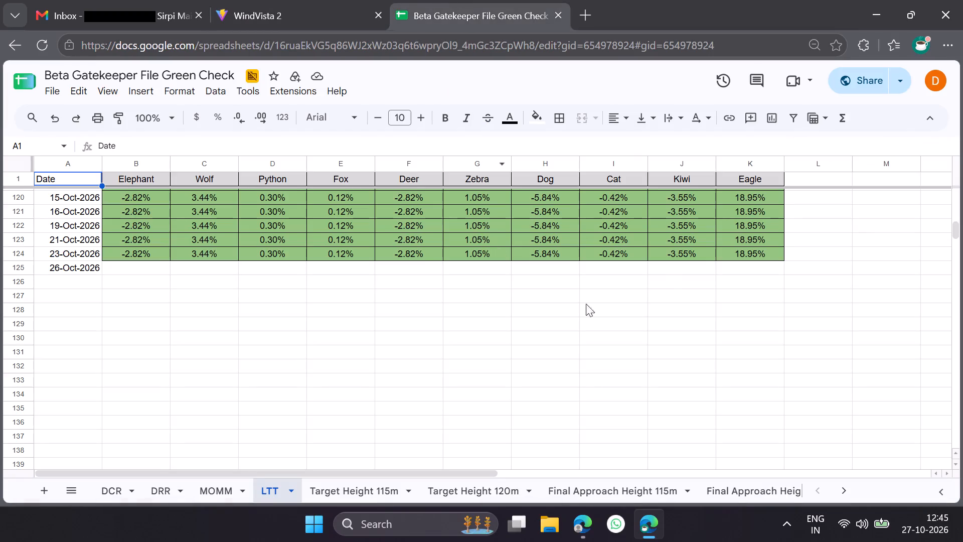
left_click_drag(136, 256, 152, 256)
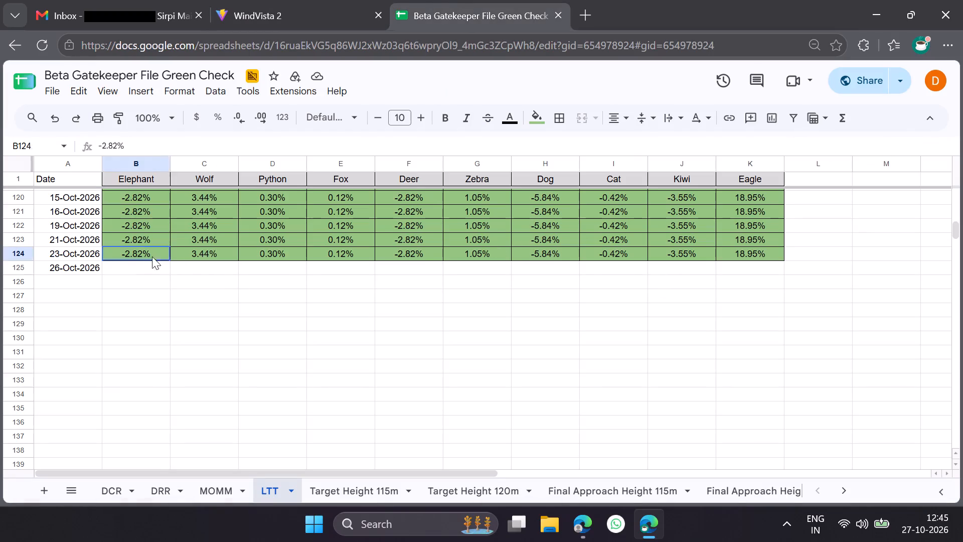
left_click_drag(152, 256, 731, 259)
key("ctrl+c")
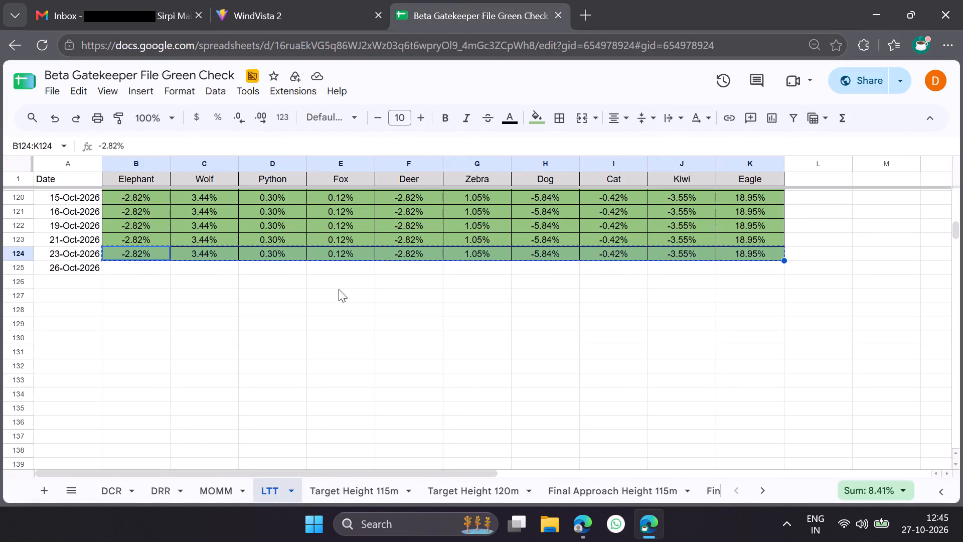
left_click(156, 266)
left_click_drag(156, 266, 498, 278)
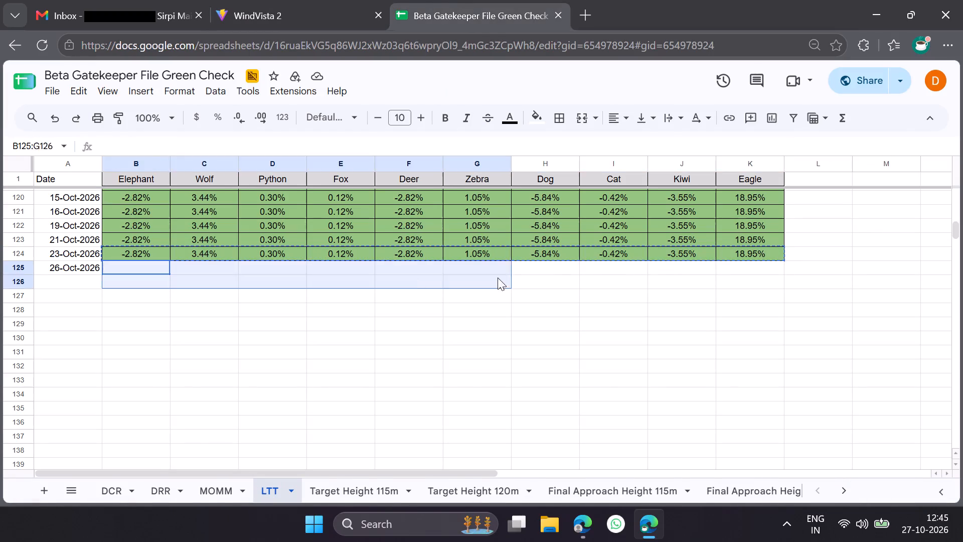
left_click_drag(498, 278, 740, 270)
key("ctrl+v")
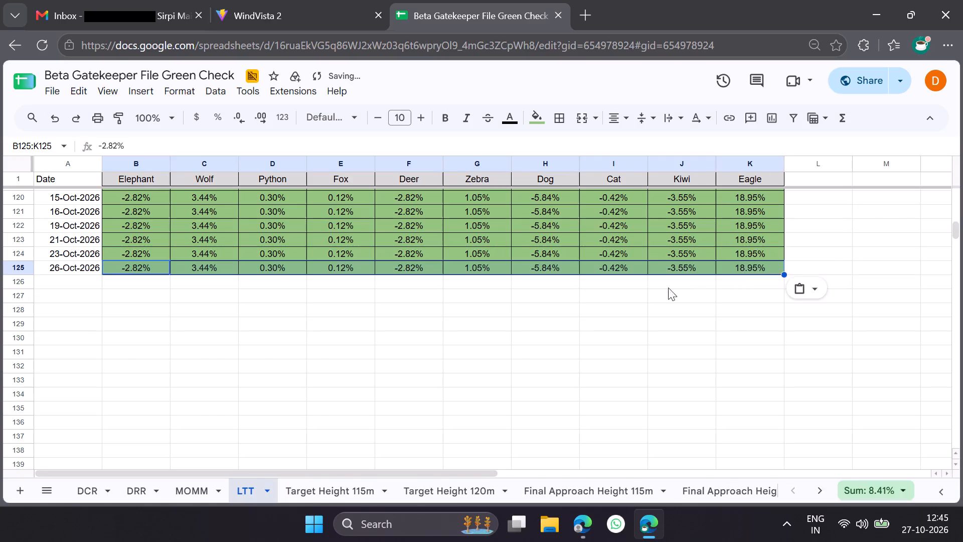
left_click(536, 310)
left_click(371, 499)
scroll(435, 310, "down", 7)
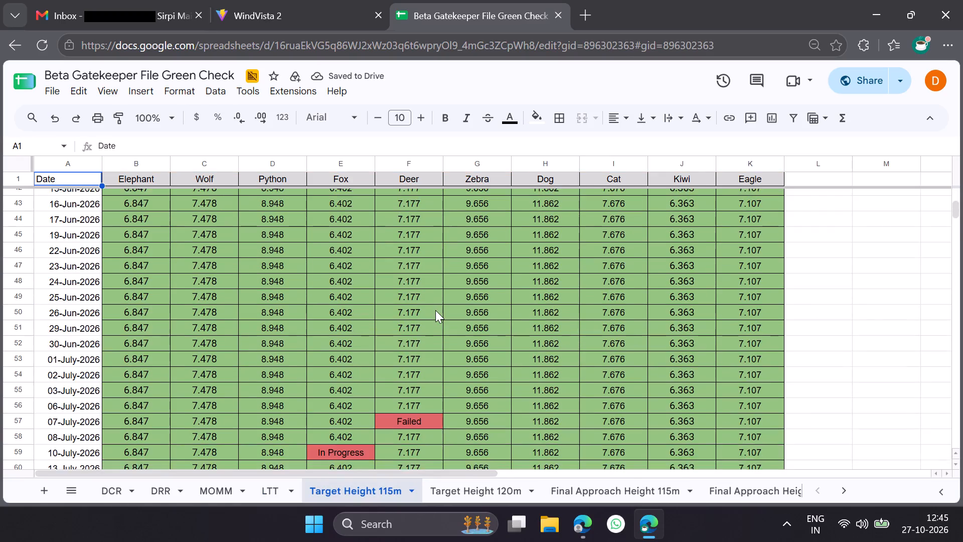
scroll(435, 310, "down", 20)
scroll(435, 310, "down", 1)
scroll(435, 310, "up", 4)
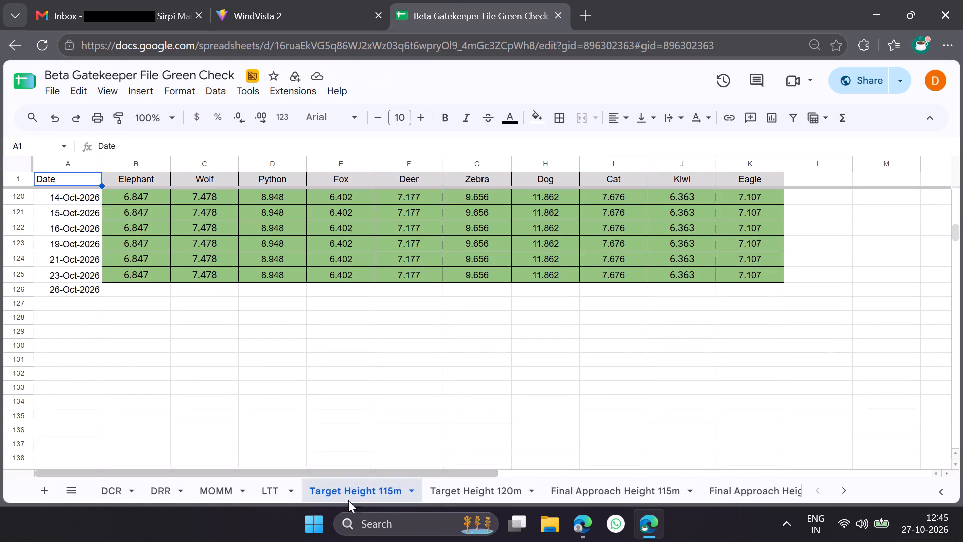
Add the date 27-Oct-2026 in the Date column of the LTT sheet, directly below the 26-Oct-2026 row.
left_click(270, 496)
left_click(82, 285)
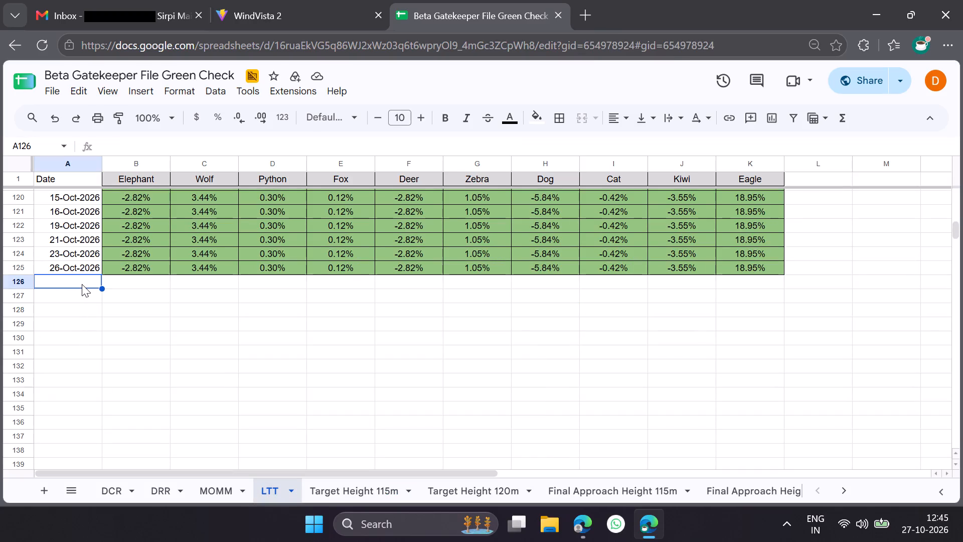
type("27-")
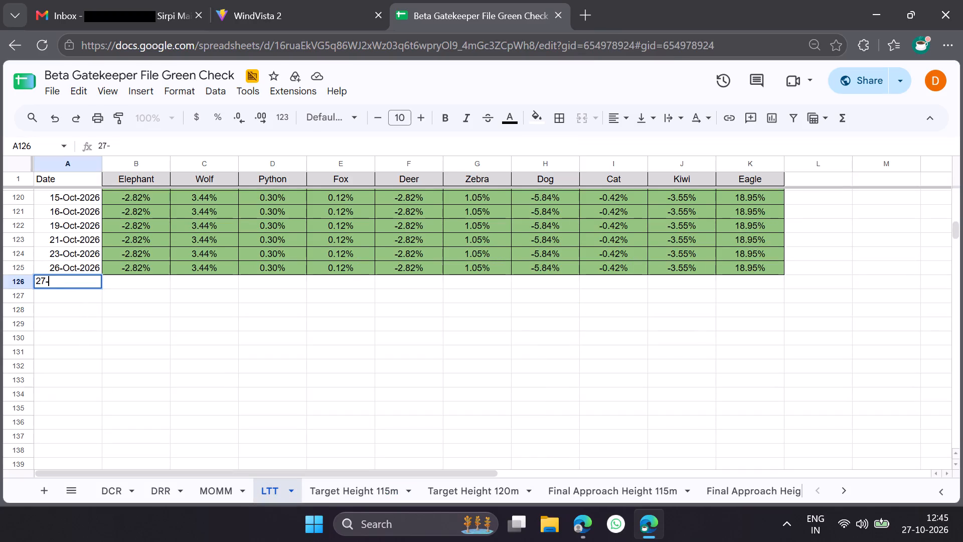
type("ct-")
type("2026")
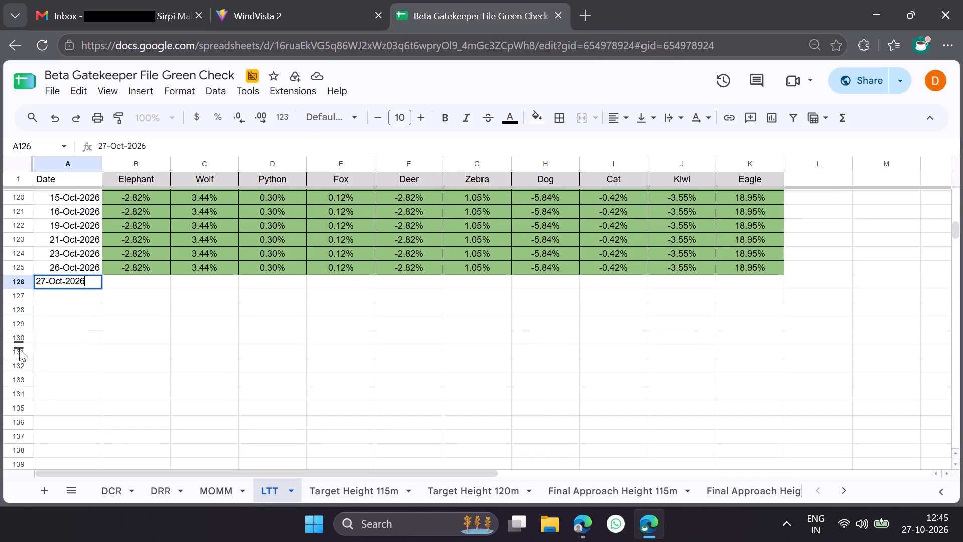
left_click(153, 287)
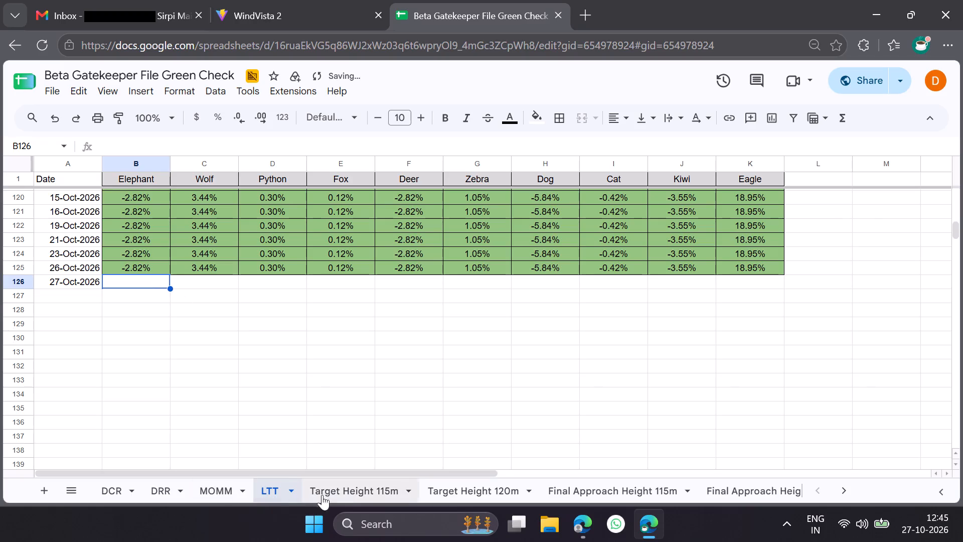
Copy the 23-Oct-2026 values of Elephant through Eagle into the 26-Oct-2026 row of the Target Height 115m sheet.
left_click(345, 492)
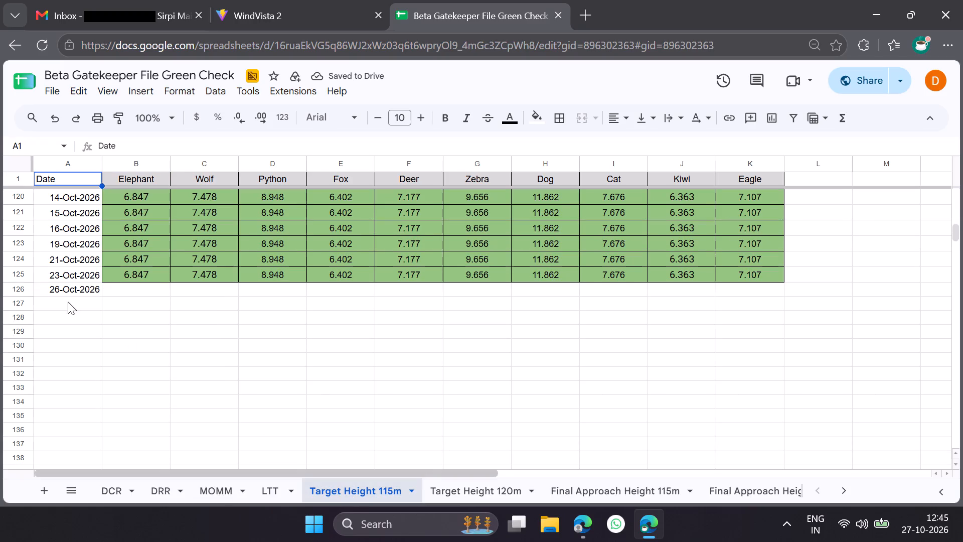
left_click_drag(136, 273, 257, 277)
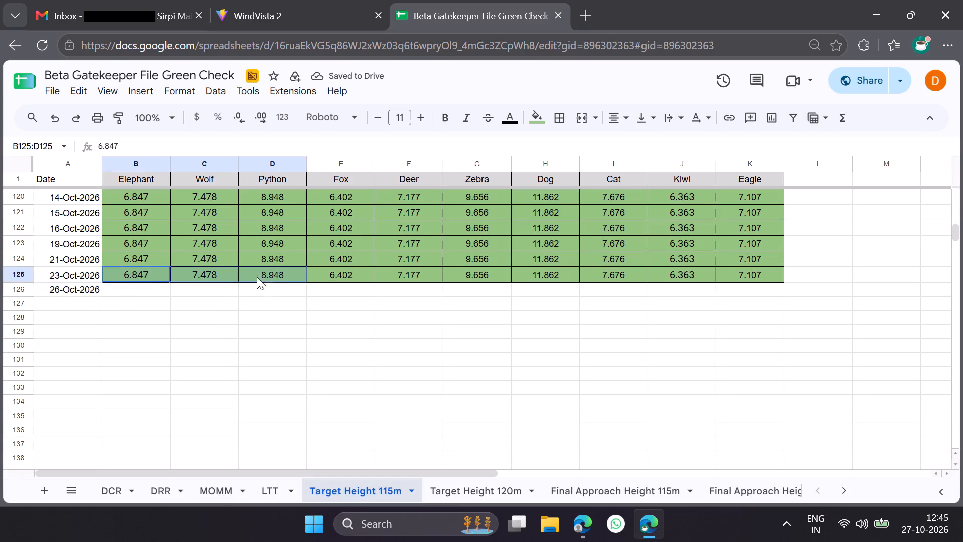
left_click_drag(257, 277, 745, 274)
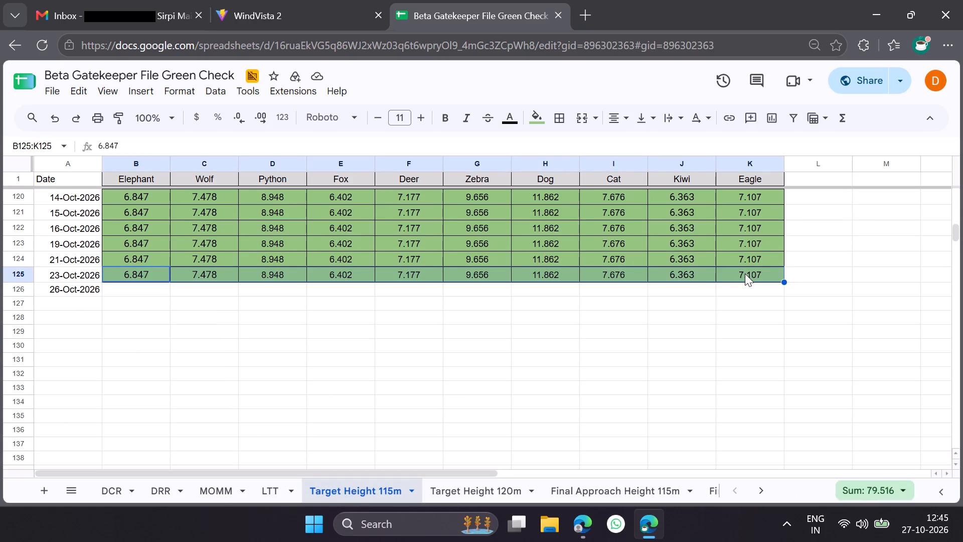
key("ctrl+c")
left_click_drag(147, 293, 149, 293)
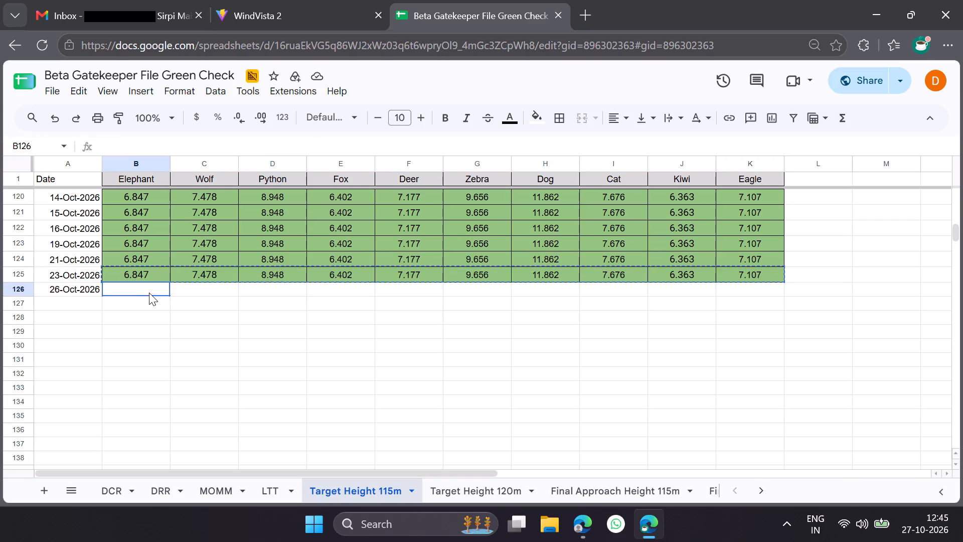
left_click_drag(149, 293, 742, 290)
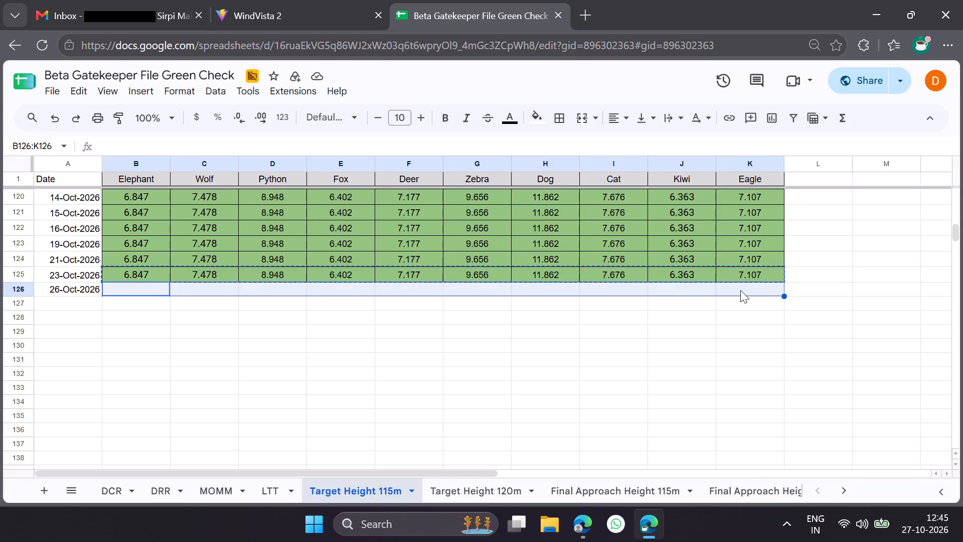
key("ctrl+v")
left_click(487, 331)
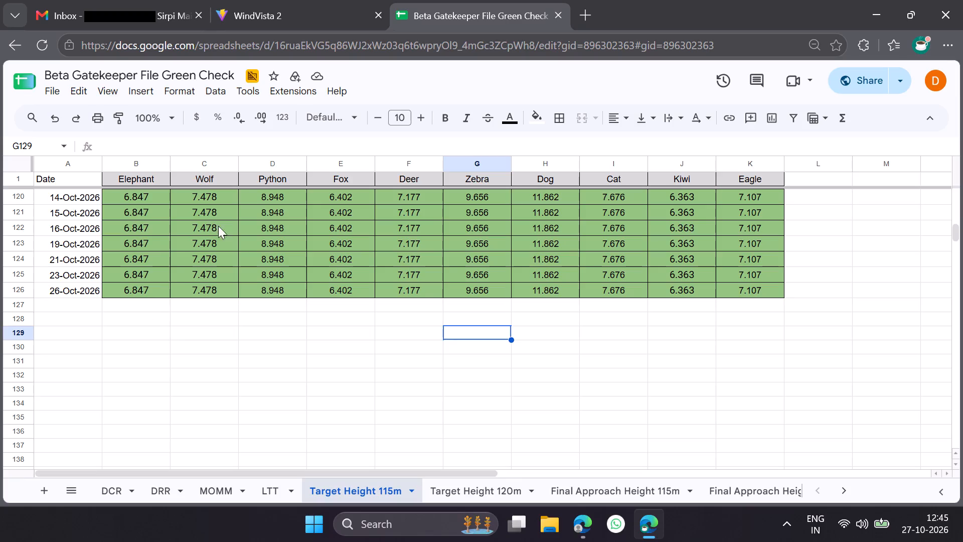
Look through the Kiwi mast's services status and measurement results in WindVista 2 and return to the spreadsheet.
left_click(363, 0)
scroll(529, 375, "down", 5)
scroll(529, 376, "up", 6)
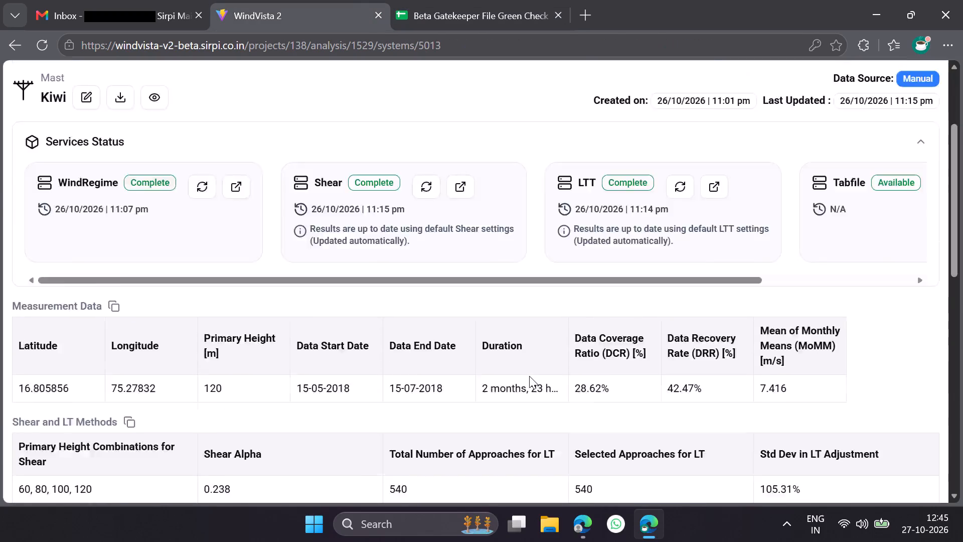
scroll(529, 376, "down", 7)
scroll(529, 376, "up", 7)
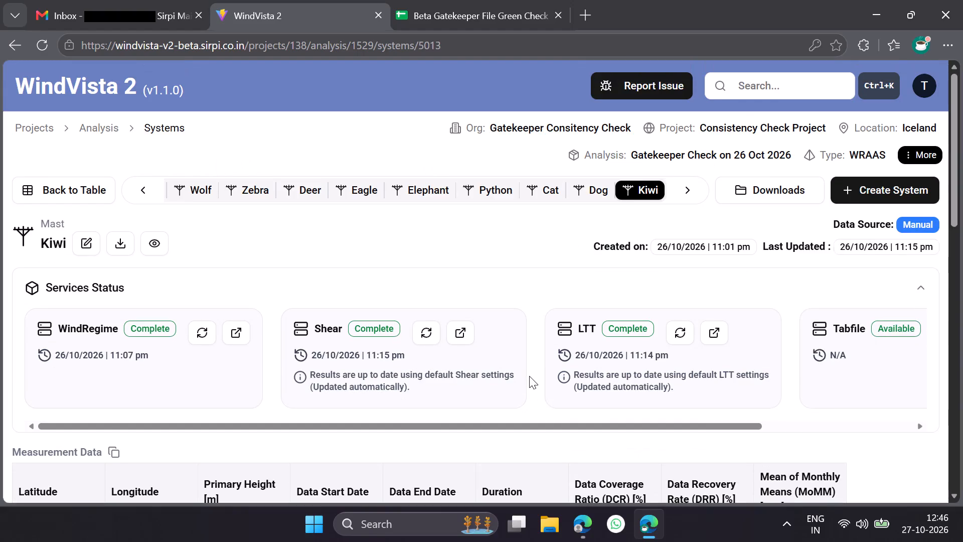
left_click(486, 0)
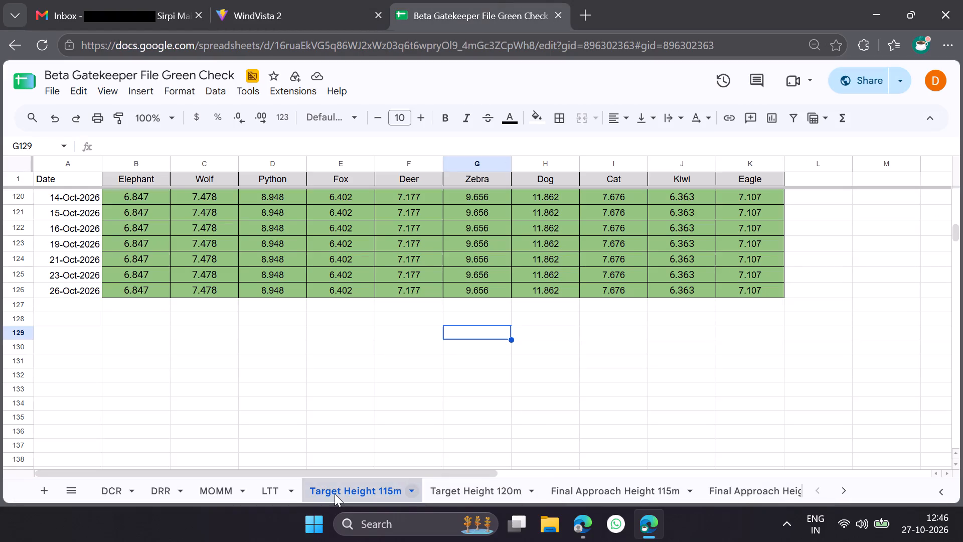
Add the date 27-Oct-2026 in the Date column of the Target Height 115m sheet, directly below the 26-Oct-2026 row.
left_click(262, 485)
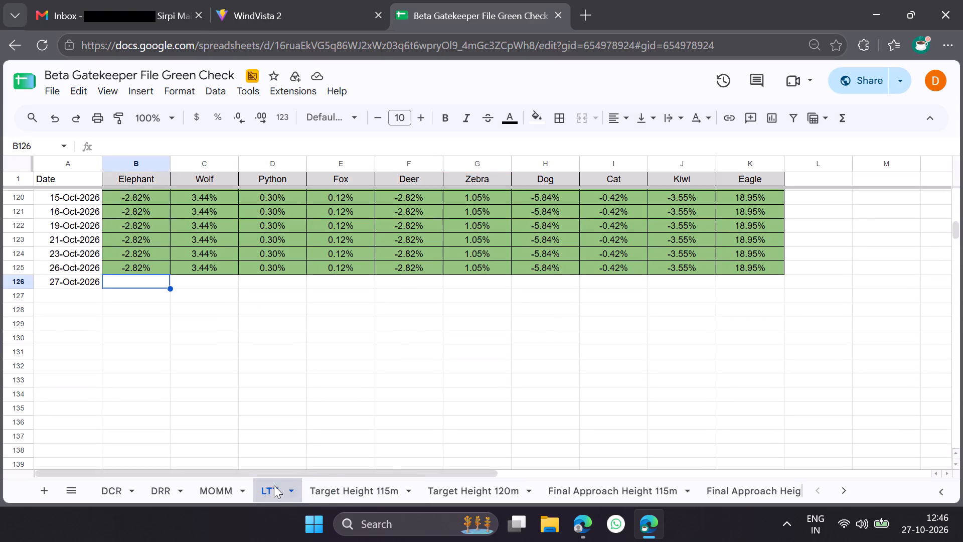
left_click(357, 485)
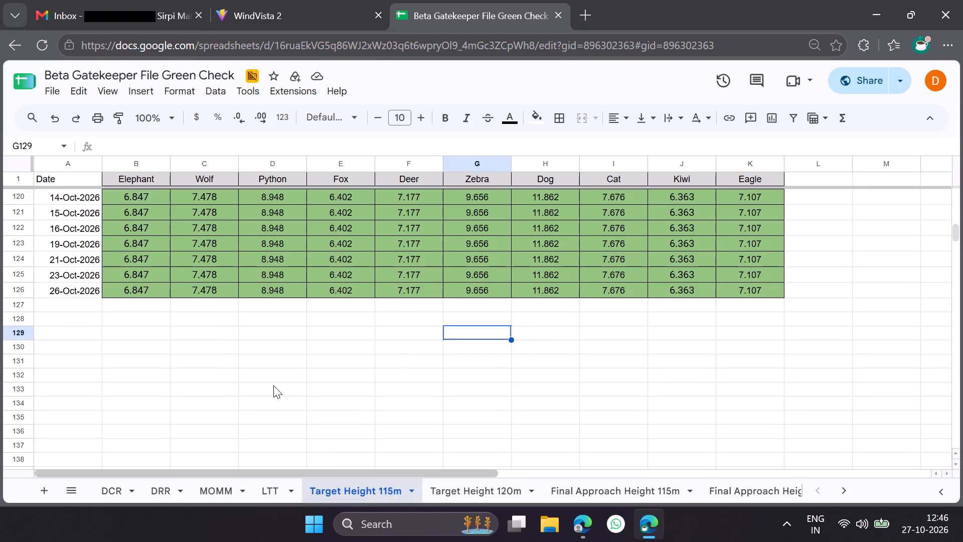
left_click(87, 298)
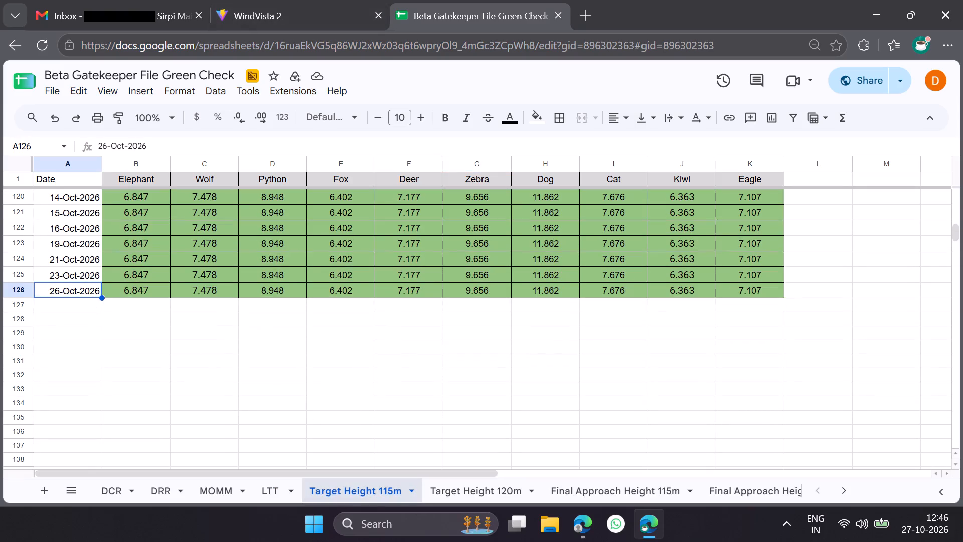
left_click(80, 308)
type("27-")
type("ct-2026")
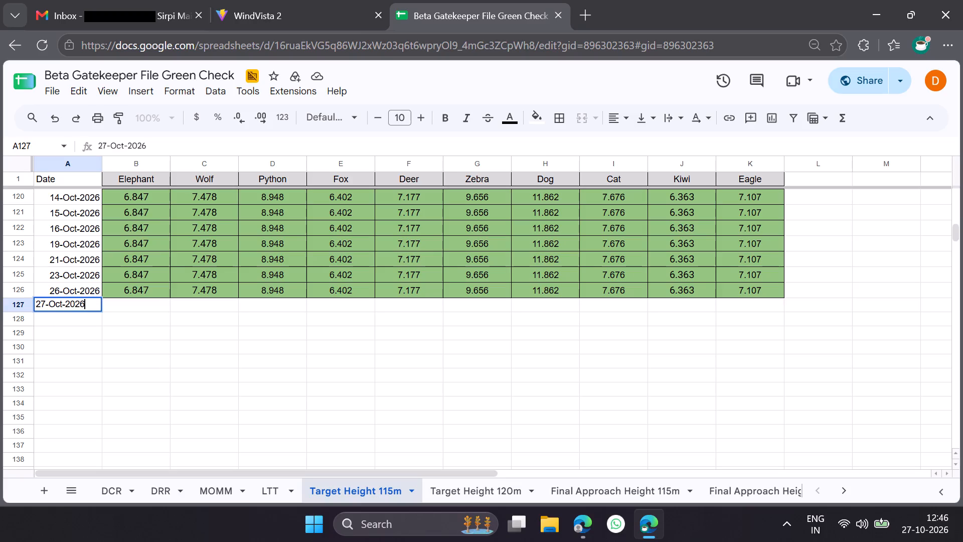
key("Return")
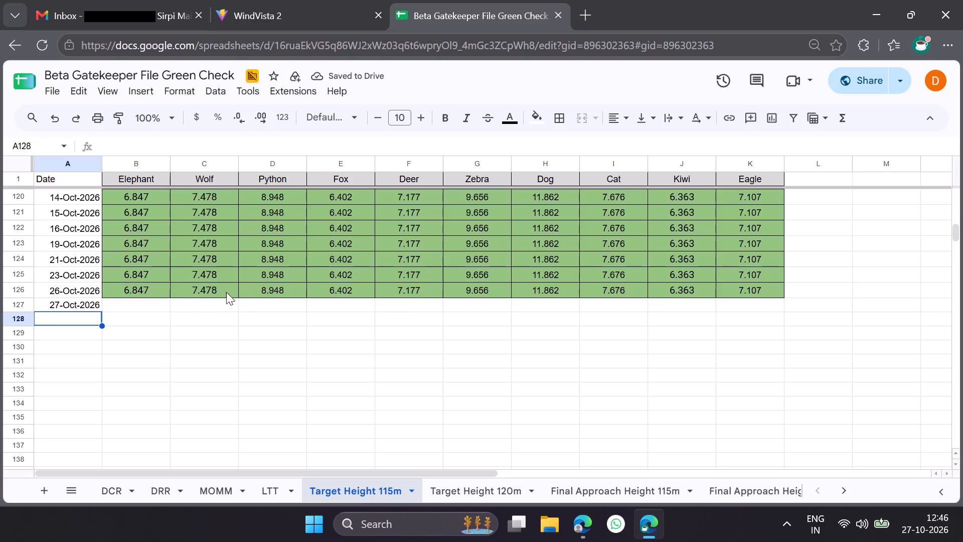
left_click(160, 308)
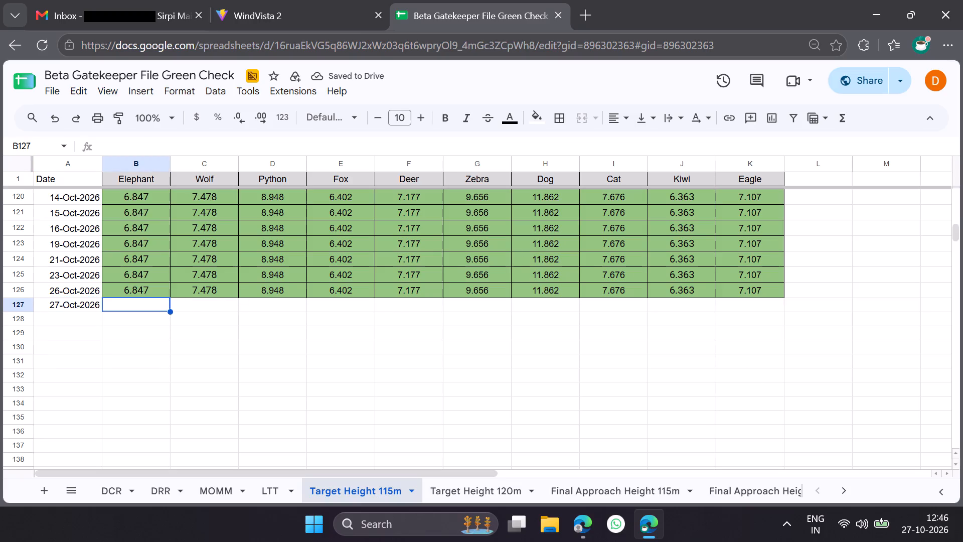
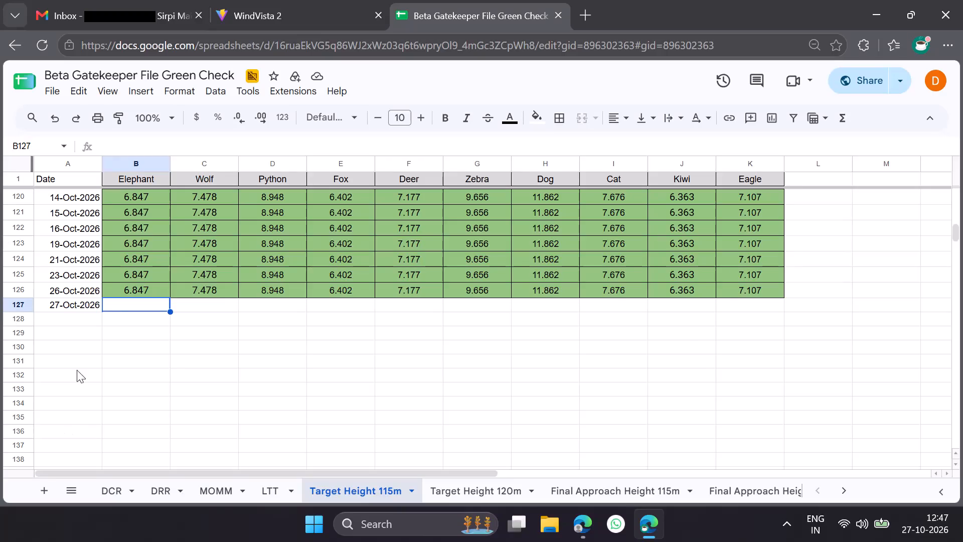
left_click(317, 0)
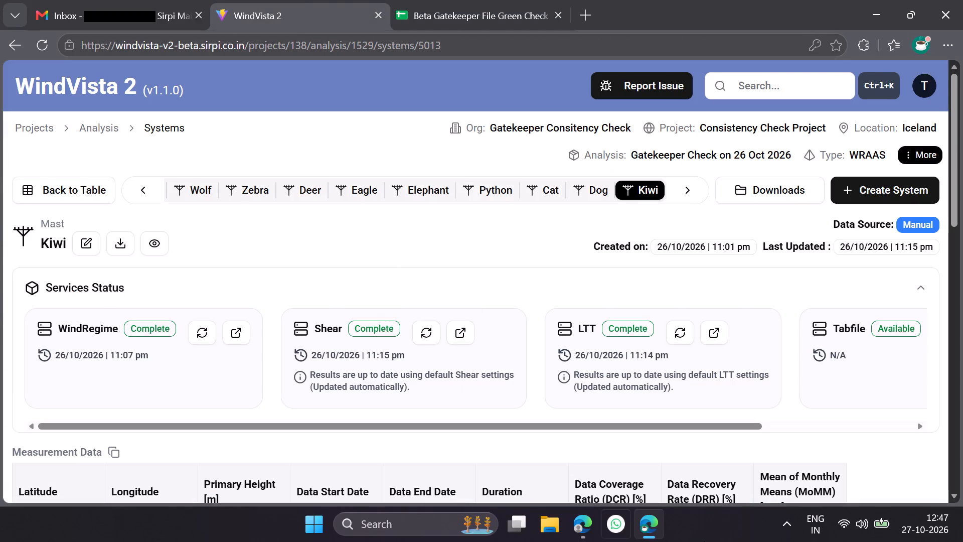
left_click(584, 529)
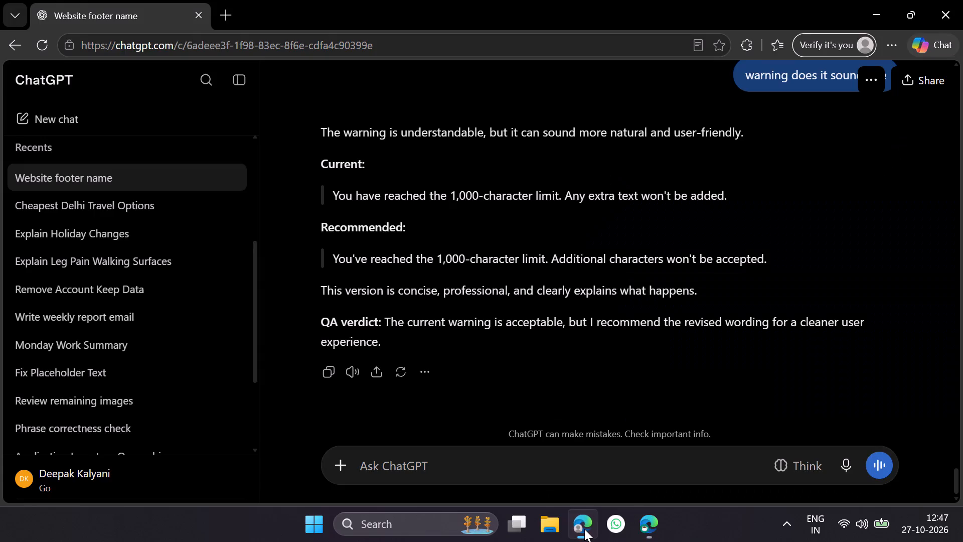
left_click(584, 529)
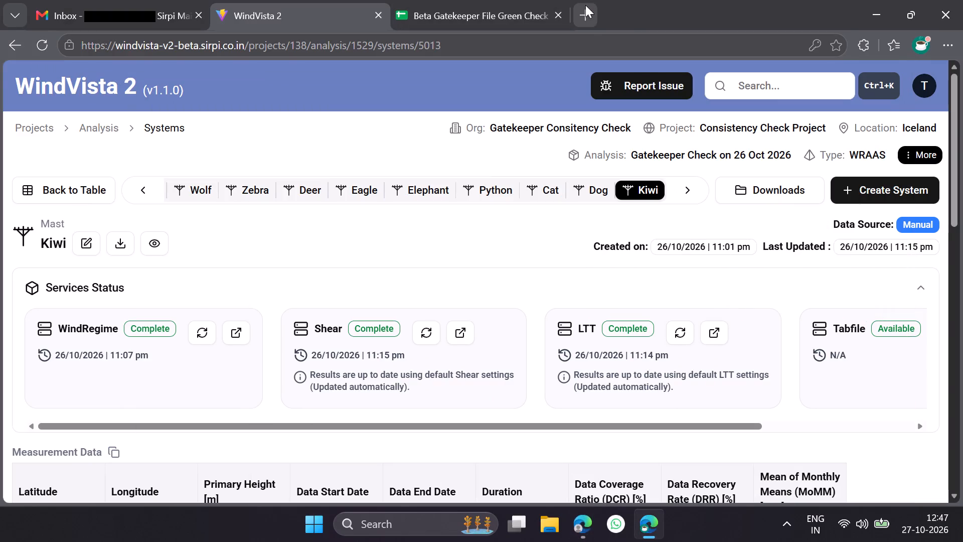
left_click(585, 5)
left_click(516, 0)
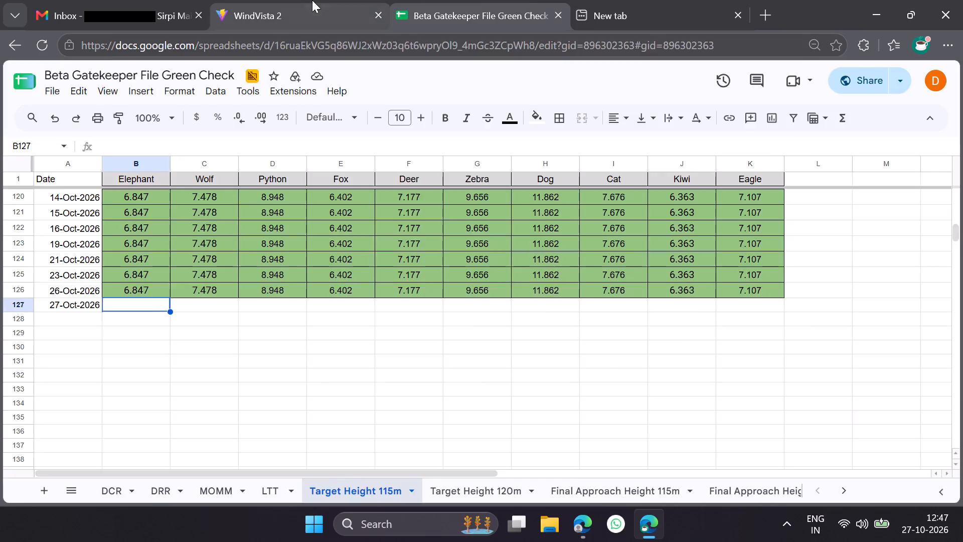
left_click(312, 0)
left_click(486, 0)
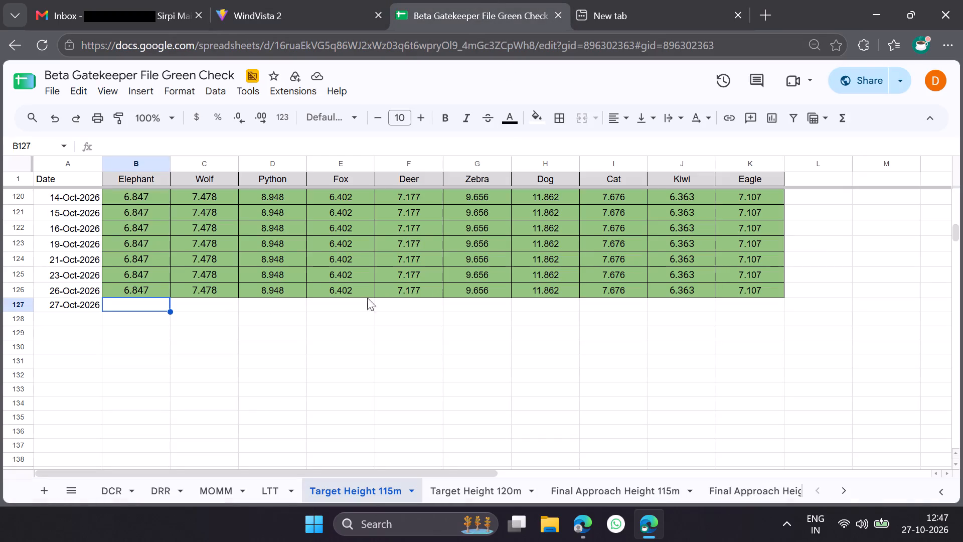
Compare the Dog mast's services status, measurement data and LTMoMM results in WindVista 2 with the Target Height 115m sheet.
left_click(351, 0)
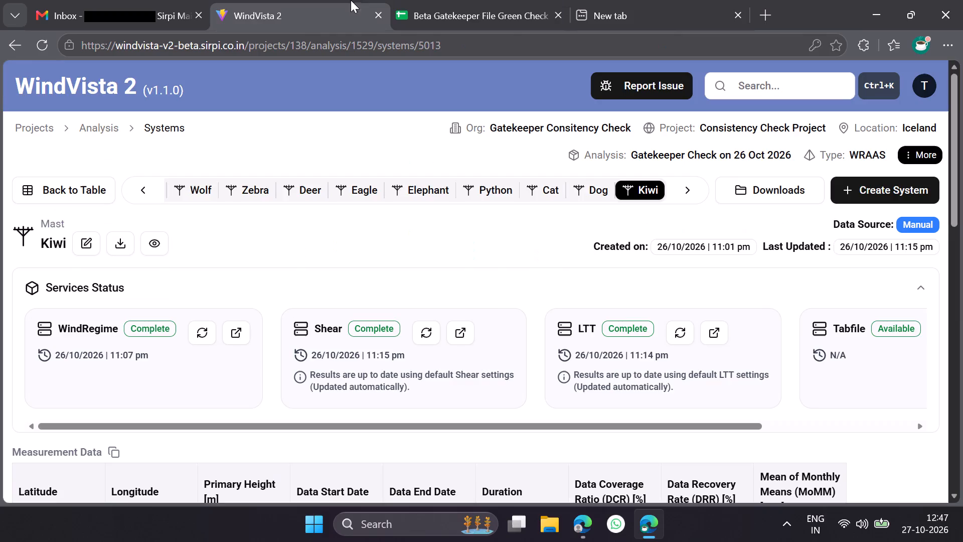
scroll(494, 319, "down", 7)
scroll(490, 336, "up", 6)
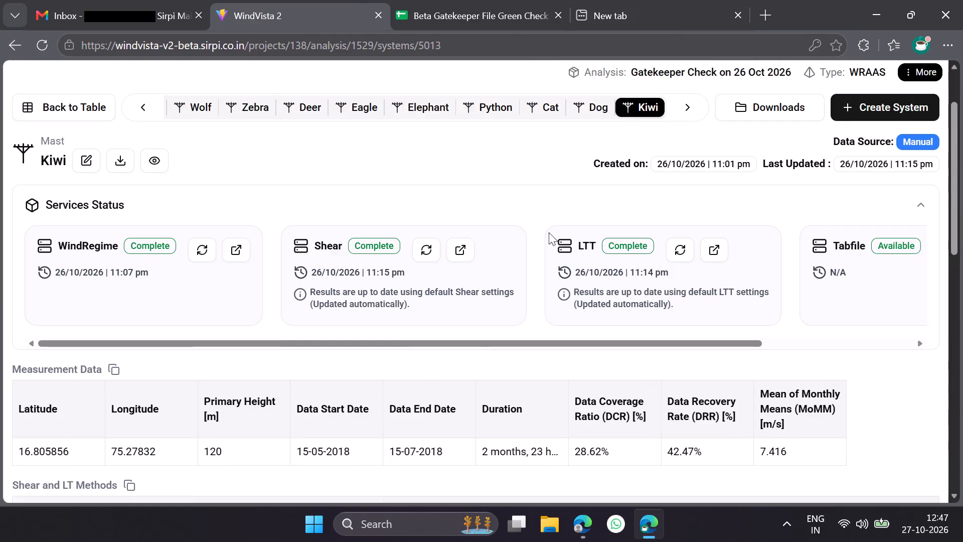
left_click(603, 116)
scroll(543, 323, "down", 8)
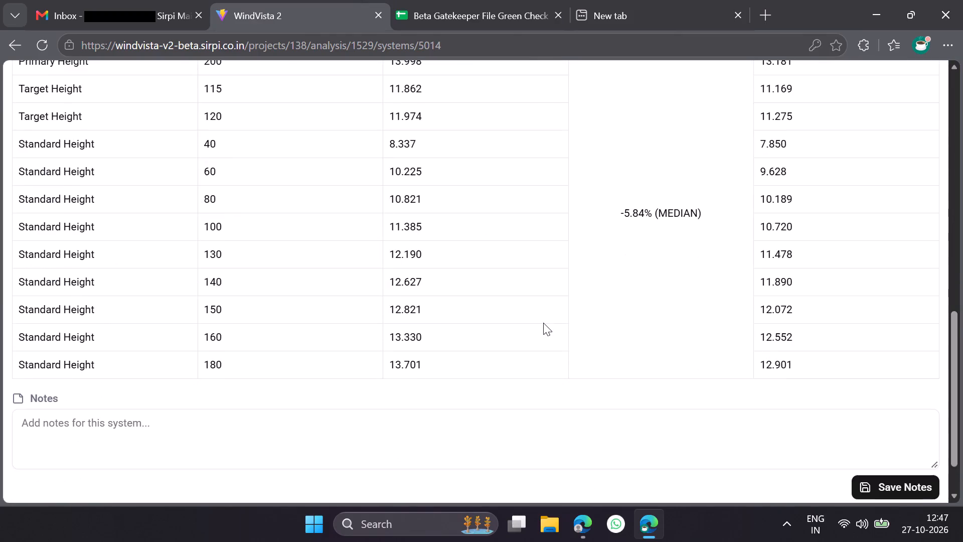
scroll(543, 323, "up", 2)
left_click(453, 0)
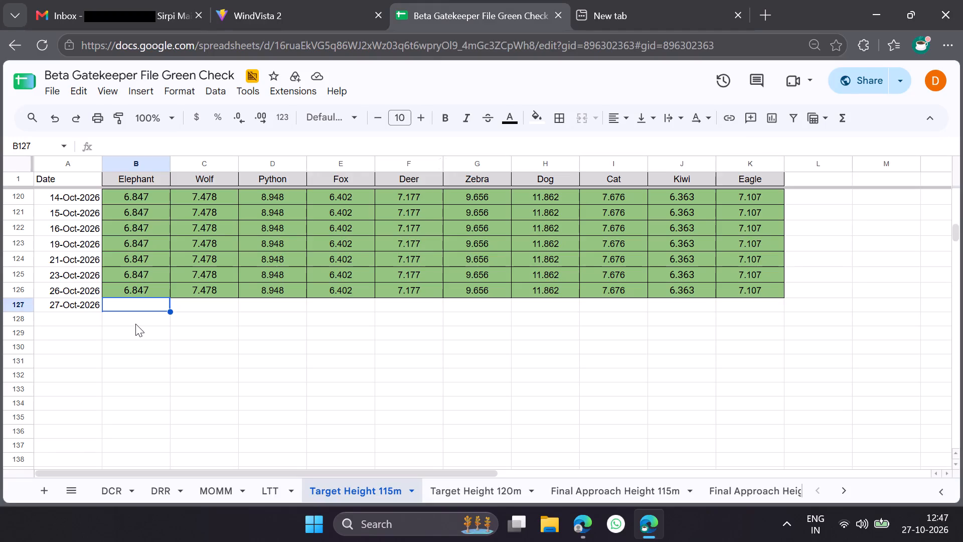
left_click(289, 0)
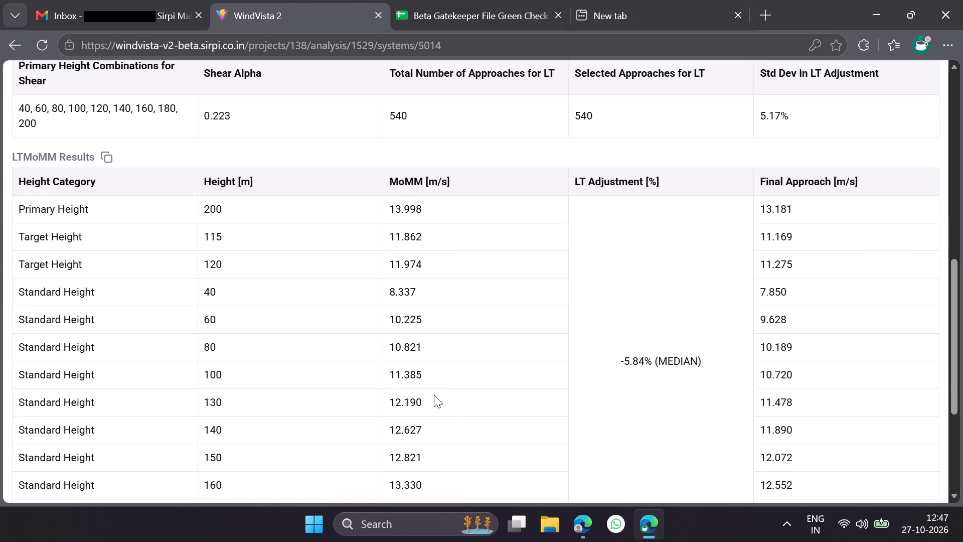
left_click(442, 0)
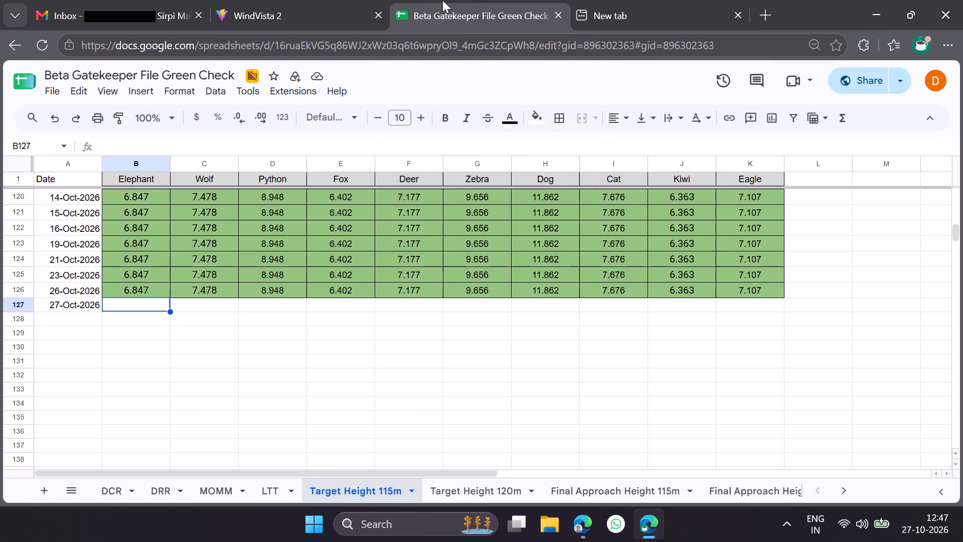
left_click(303, 0)
scroll(392, 161, "up", 7)
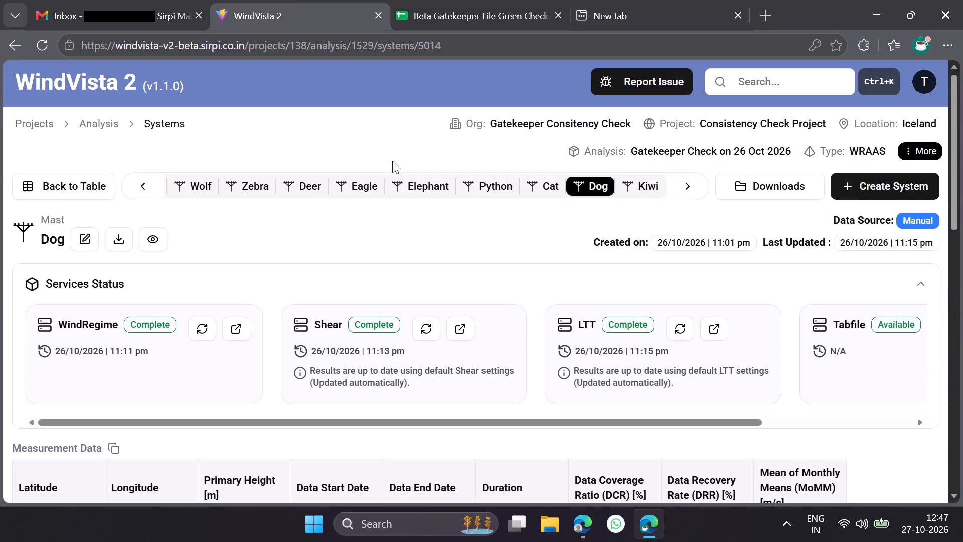
scroll(392, 161, "down", 8)
scroll(392, 161, "up", 2)
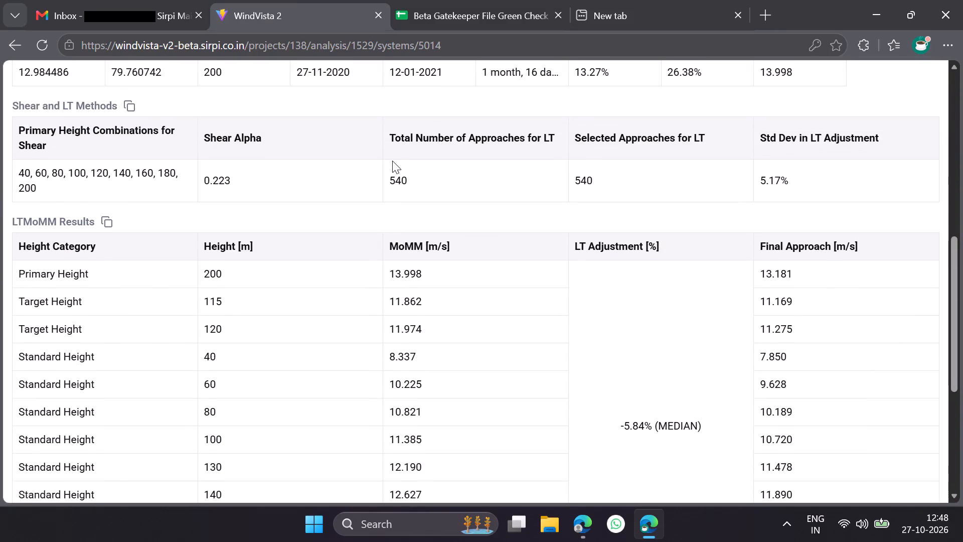
scroll(392, 161, "up", 1)
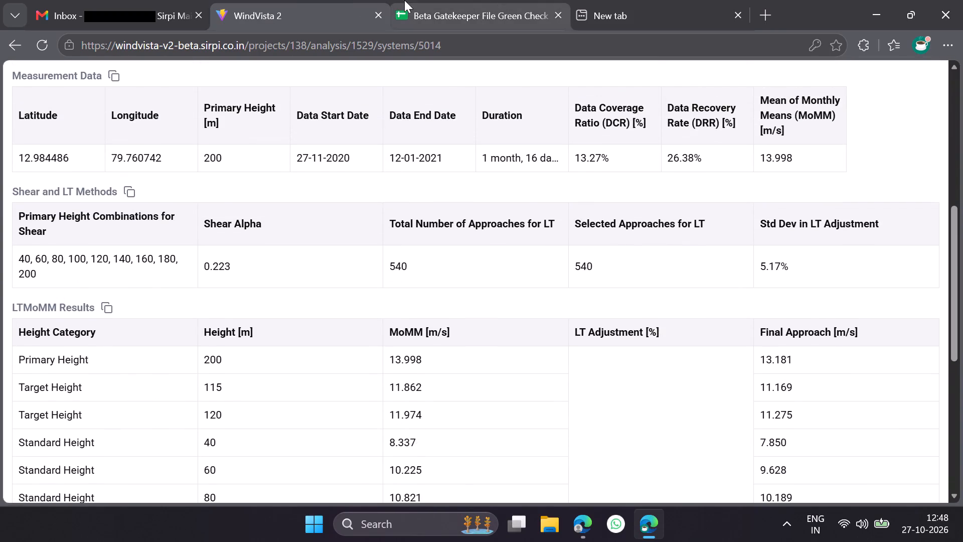
left_click(464, 0)
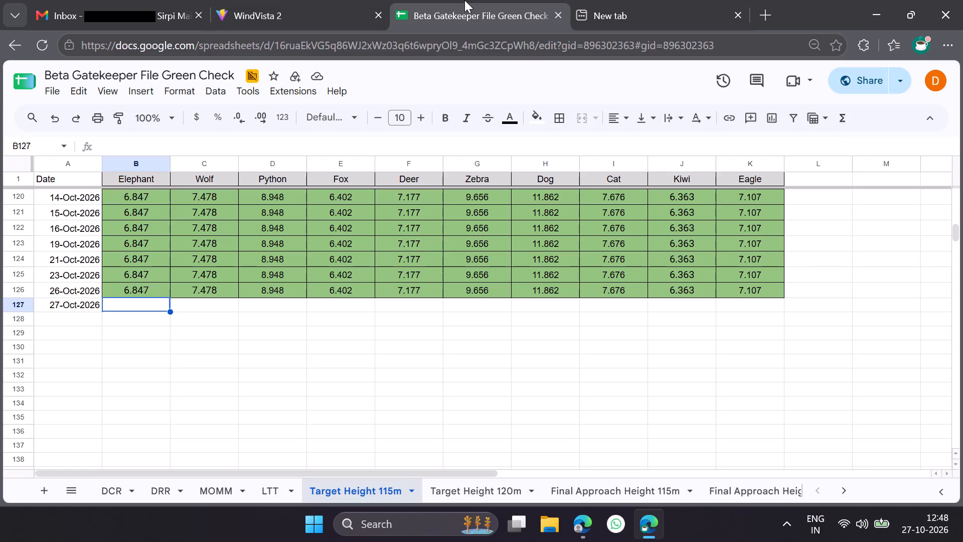
left_click(303, 0)
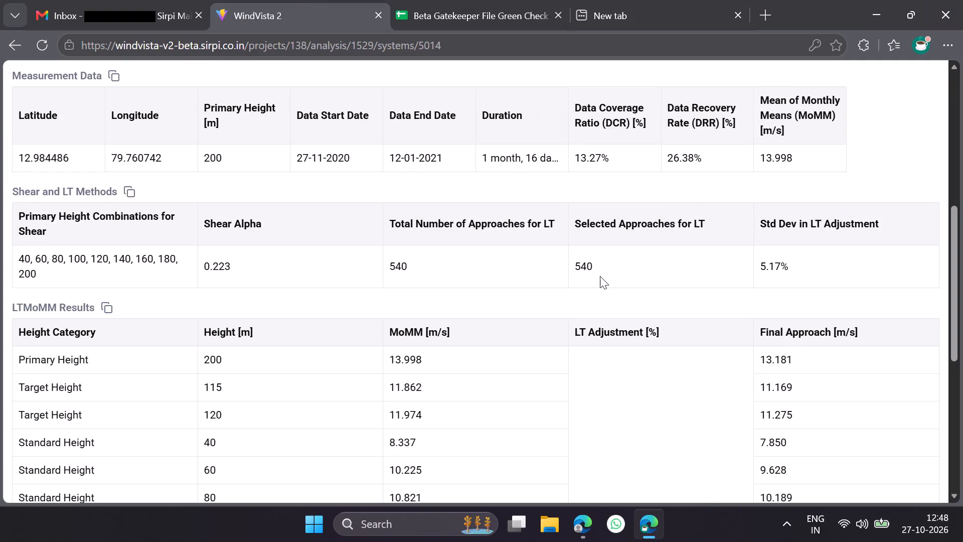
scroll(388, 91, "up", 4)
left_click(460, 0)
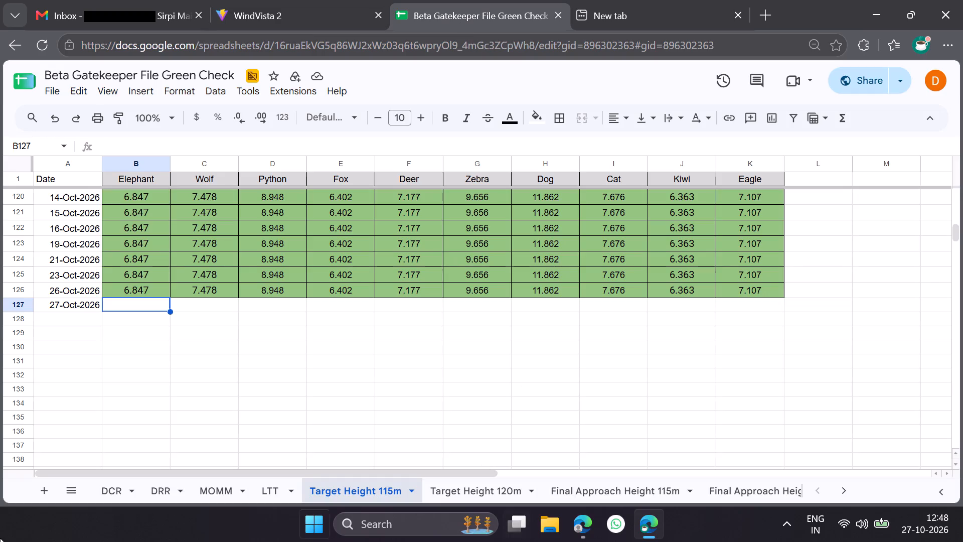
Copy the 23-Oct-2026 values of Elephant through Eagle into the 26-Oct-2026 row of the Target Height 120m sheet.
left_click(467, 501)
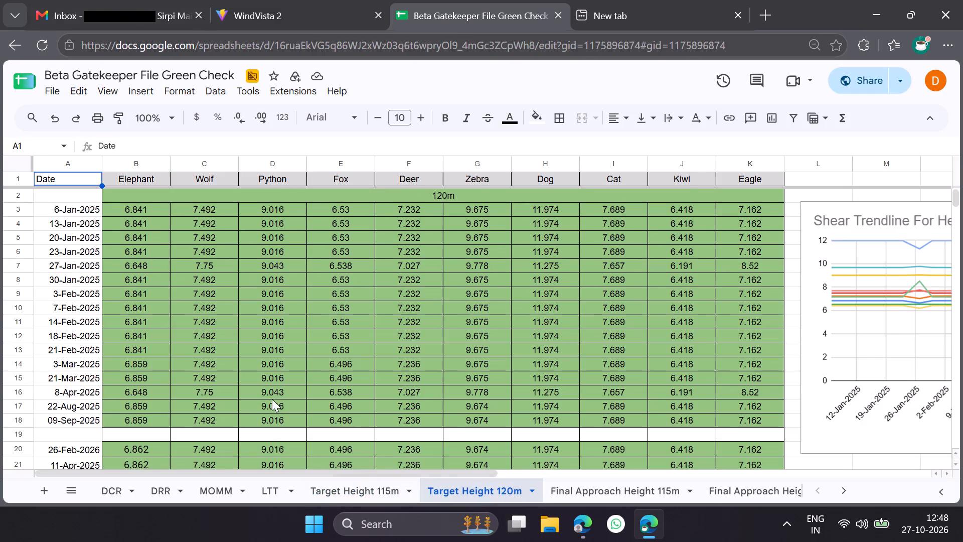
scroll(272, 399, "down", 20)
scroll(272, 399, "down", 6)
scroll(280, 434, "up", 3)
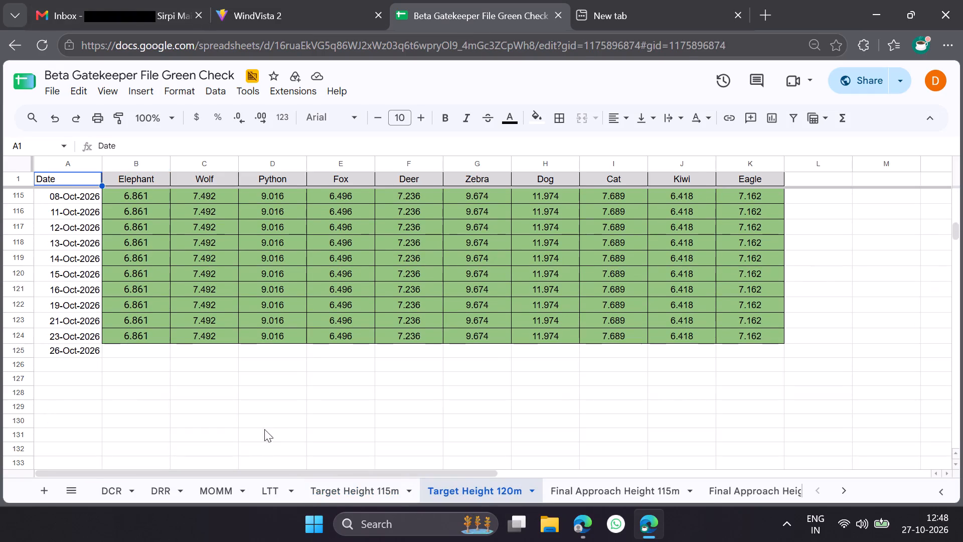
left_click(138, 352)
left_click_drag(155, 338, 335, 338)
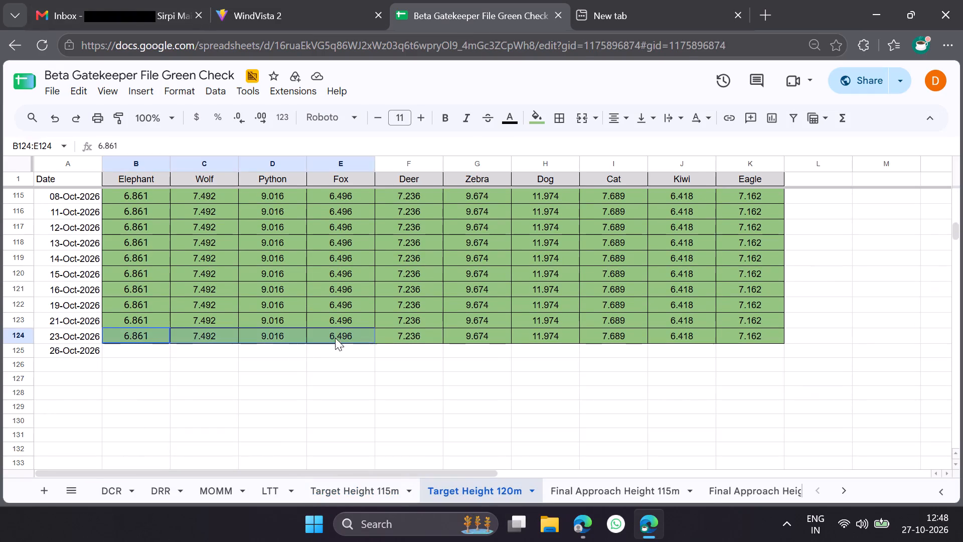
left_click_drag(335, 338, 760, 338)
key("ctrl+c")
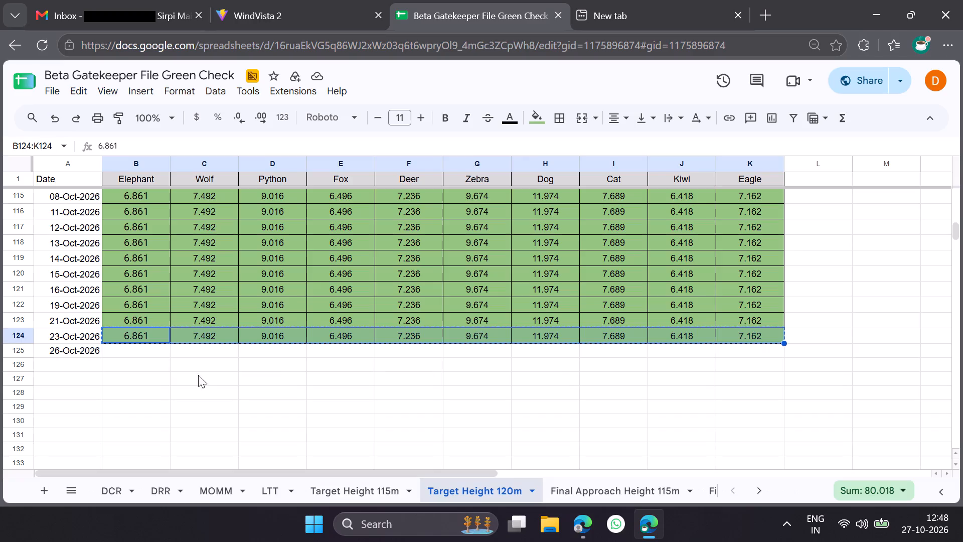
left_click_drag(157, 354, 739, 348)
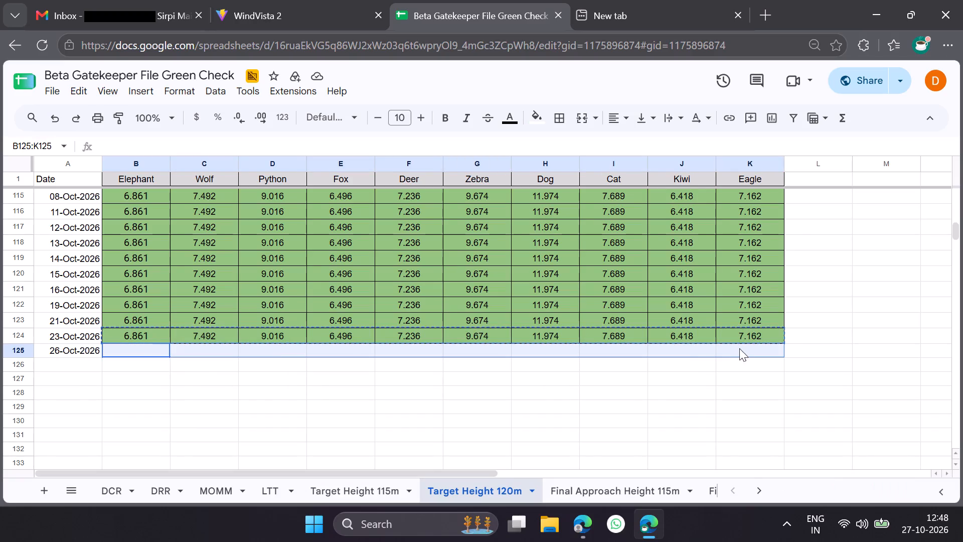
left_click_drag(739, 348, 744, 348)
key("ctrl+v")
left_click(465, 376)
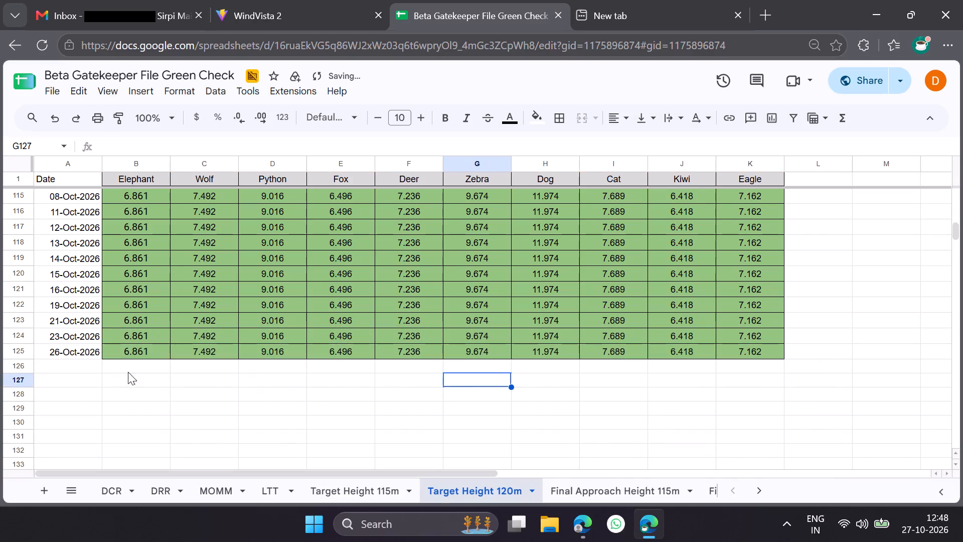
Add the date 27-Oct-2026 in the Date column of the Target Height 120m sheet, directly below the 26-Oct-2026 row.
left_click(67, 367)
type("27-")
type("ct")
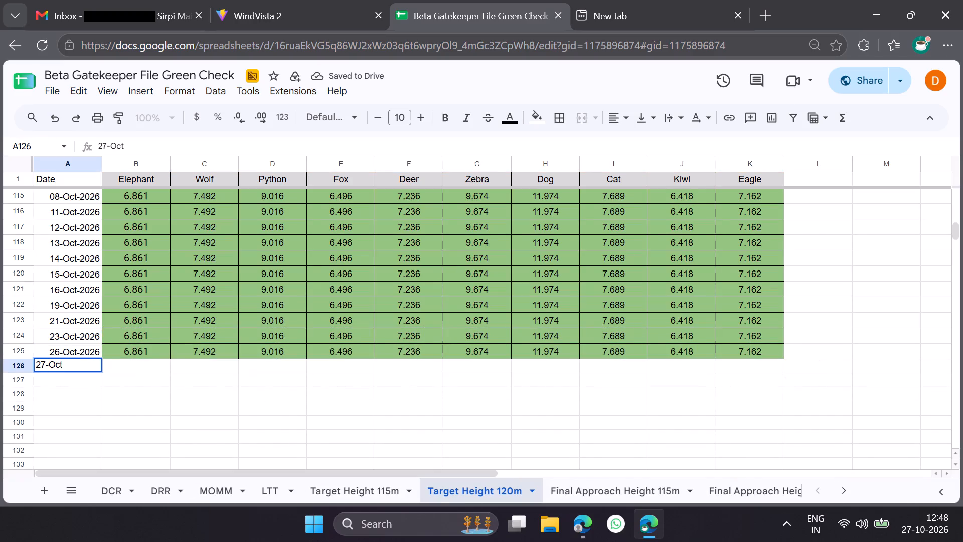
type("-2")
type("026")
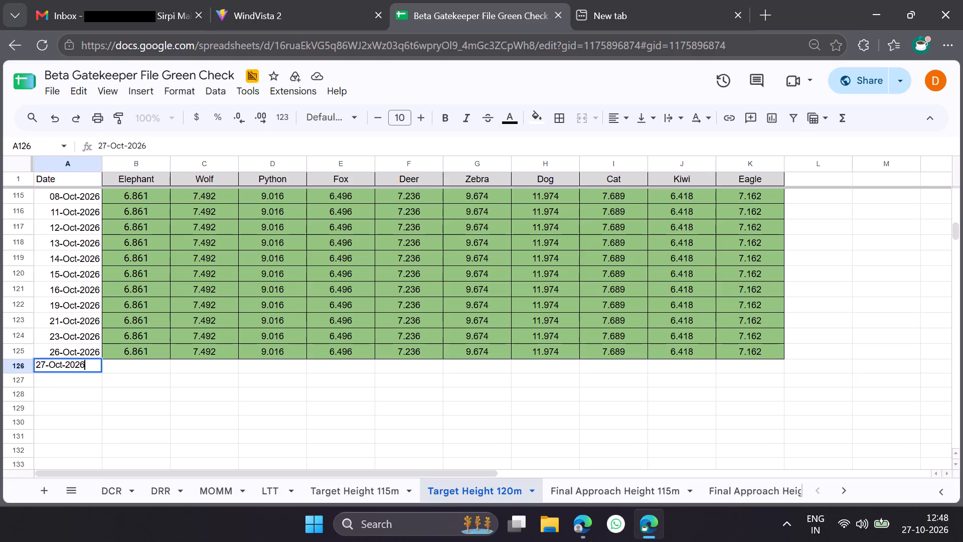
left_click(98, 380)
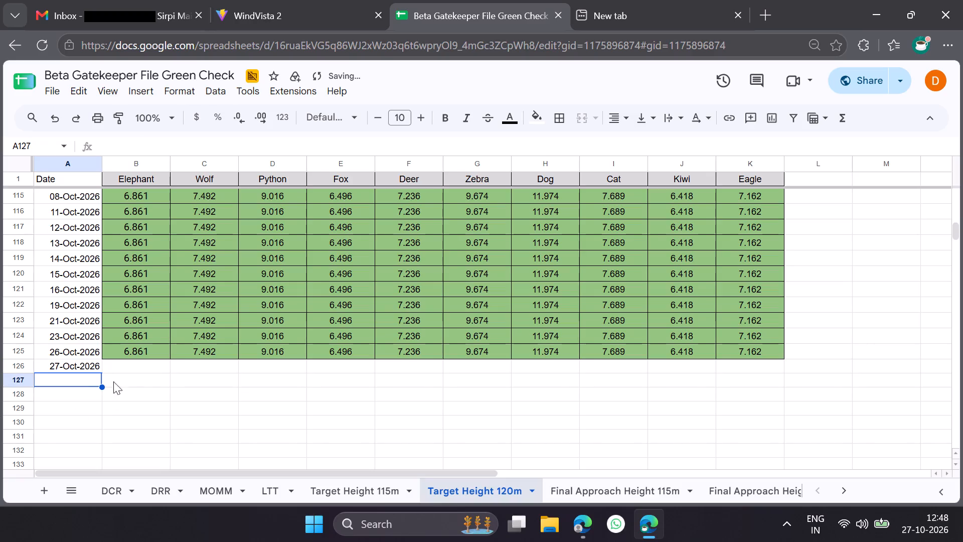
Review the latest rows of the Target Height 115m, LTT, MOMM, DRR, DCR and Target Height 120m sheets.
left_click(378, 482)
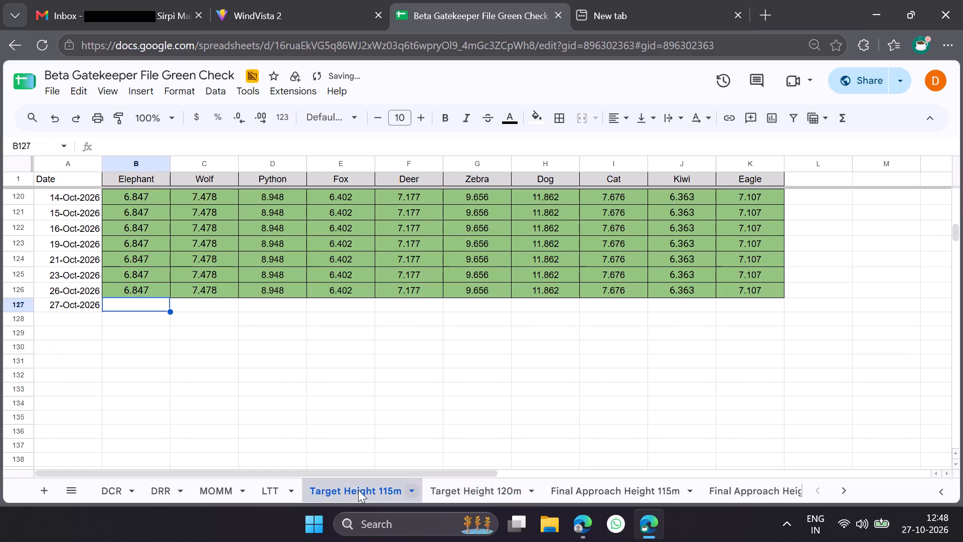
left_click(279, 492)
left_click(218, 490)
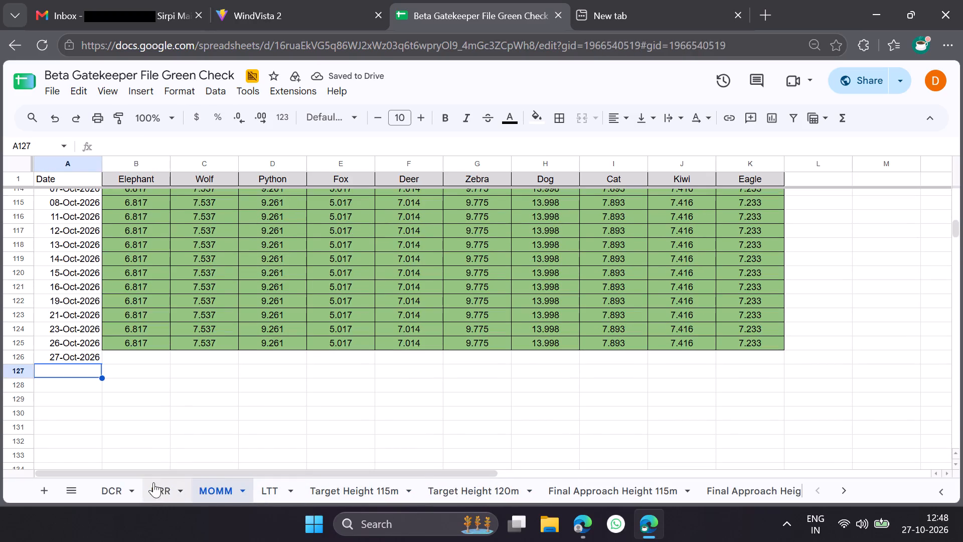
left_click(153, 482)
left_click(99, 494)
left_click(501, 498)
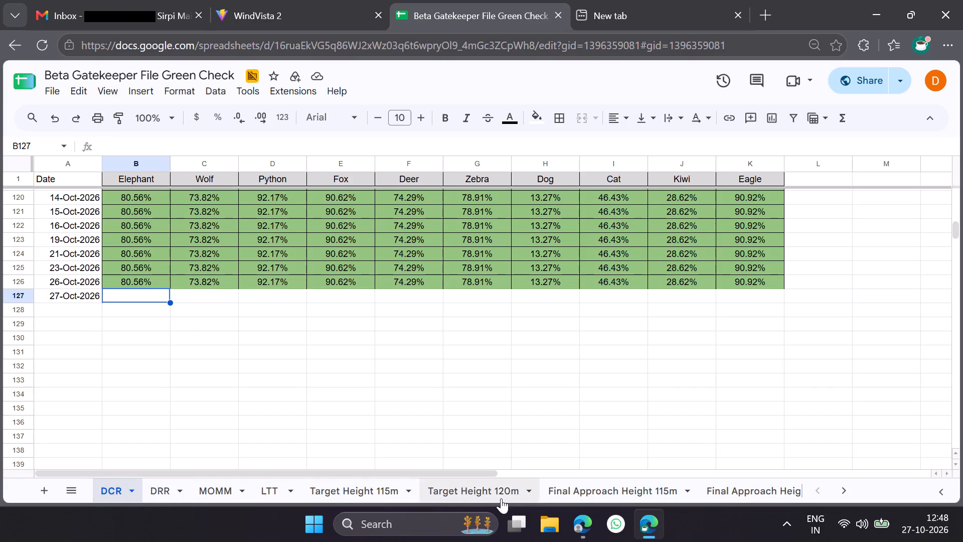
left_click(115, 489)
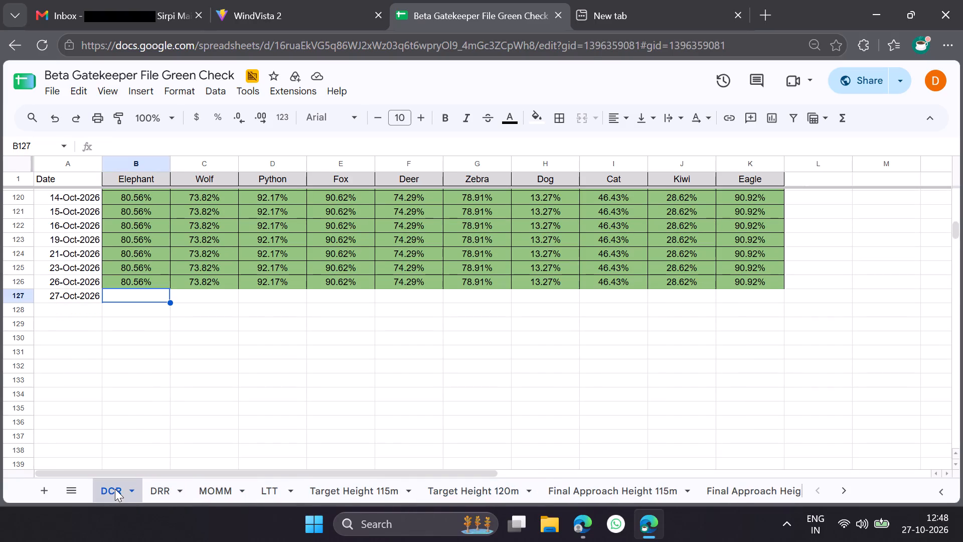
left_click(370, 489)
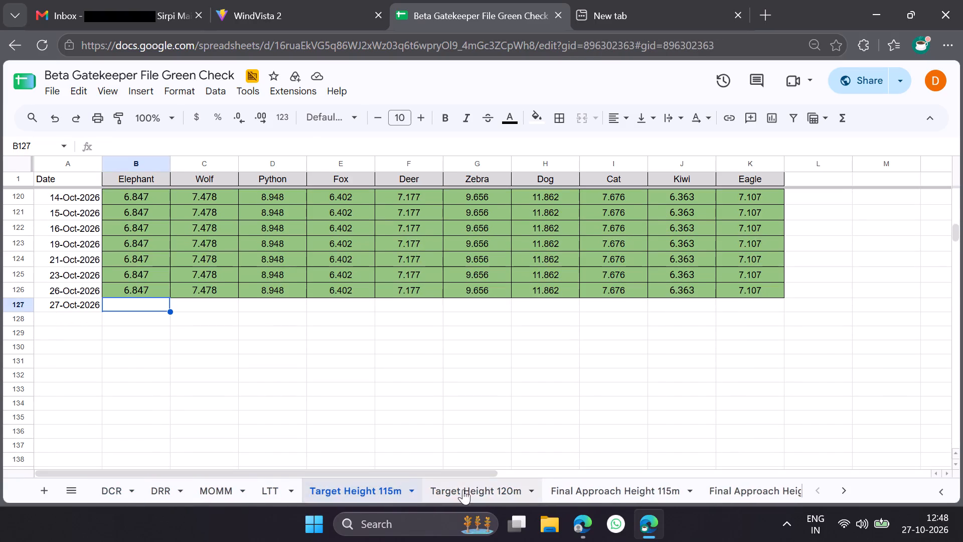
left_click(463, 489)
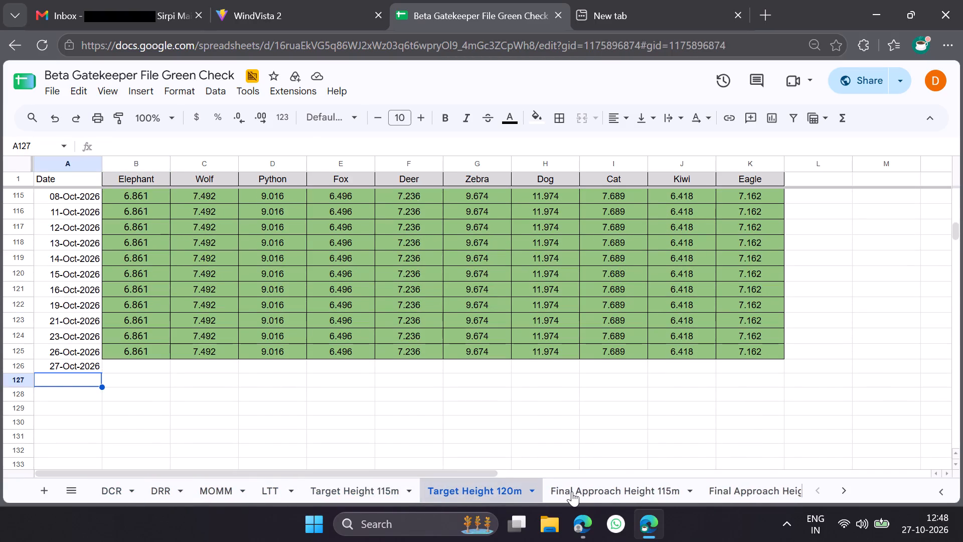
Compare the Dog mast's measurement data and LTMoMM Final Approach results in WindVista 2 with the Final Approach Height 115m sheet.
left_click(572, 491)
scroll(443, 392, "down", 8)
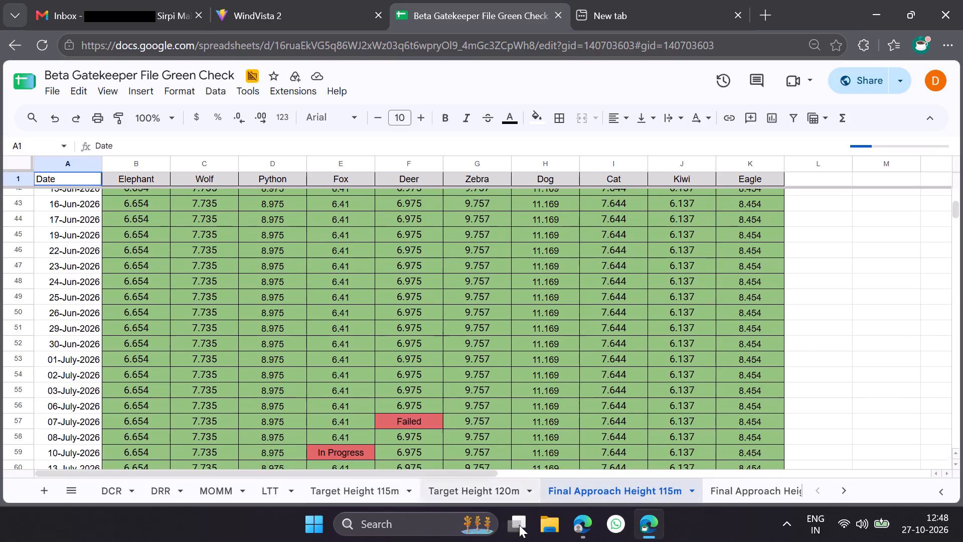
left_click(495, 494)
left_click(588, 489)
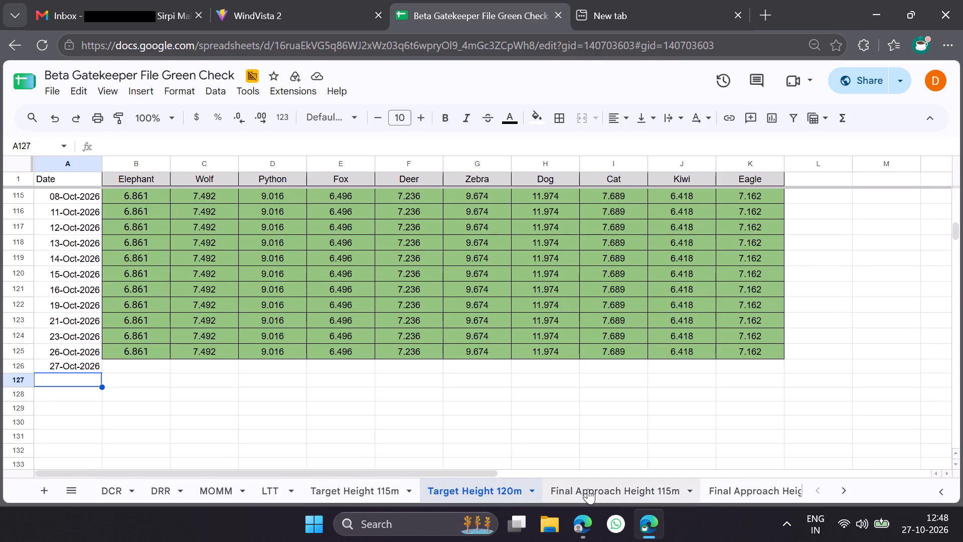
scroll(469, 386, "down", 16)
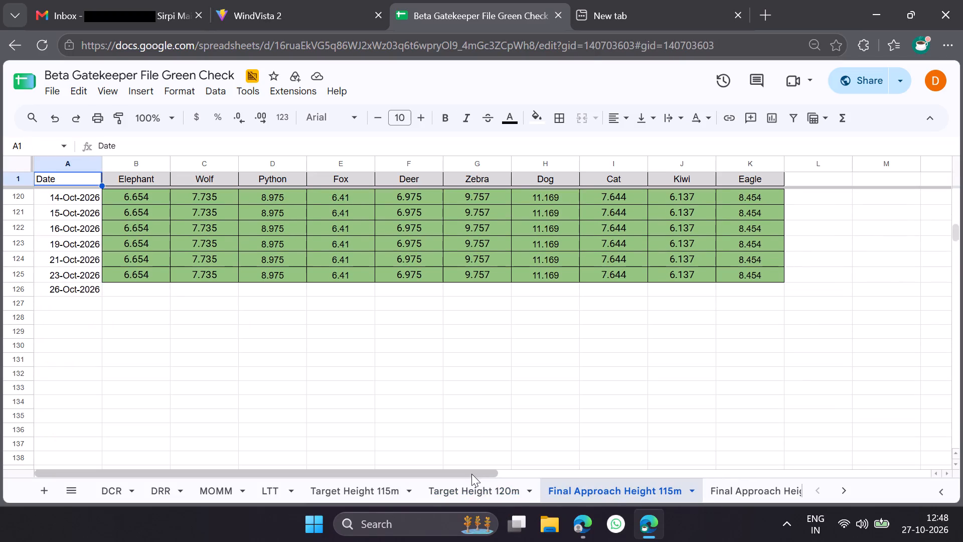
left_click(327, 0)
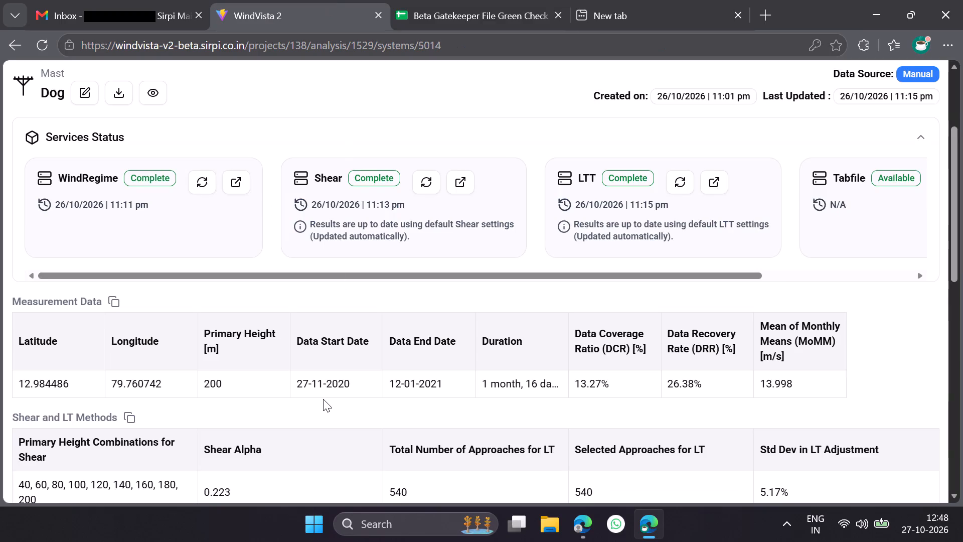
scroll(323, 399, "down", 4)
scroll(323, 399, "up", 4)
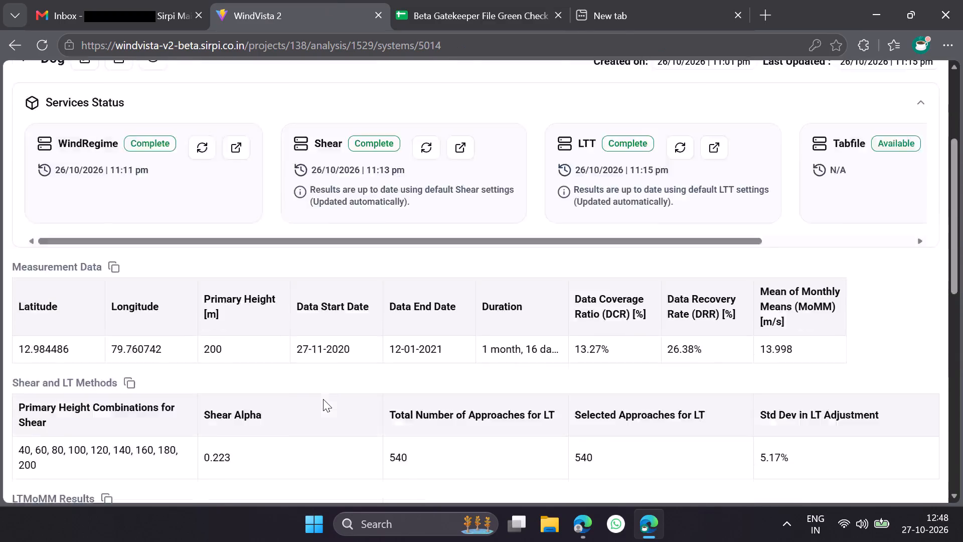
scroll(323, 399, "up", 3)
scroll(323, 399, "down", 7)
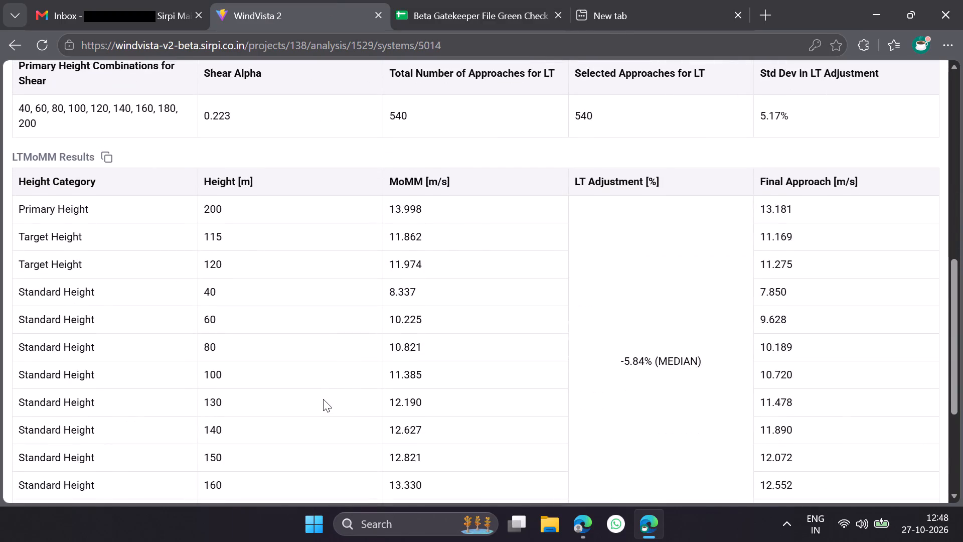
scroll(323, 399, "up", 2)
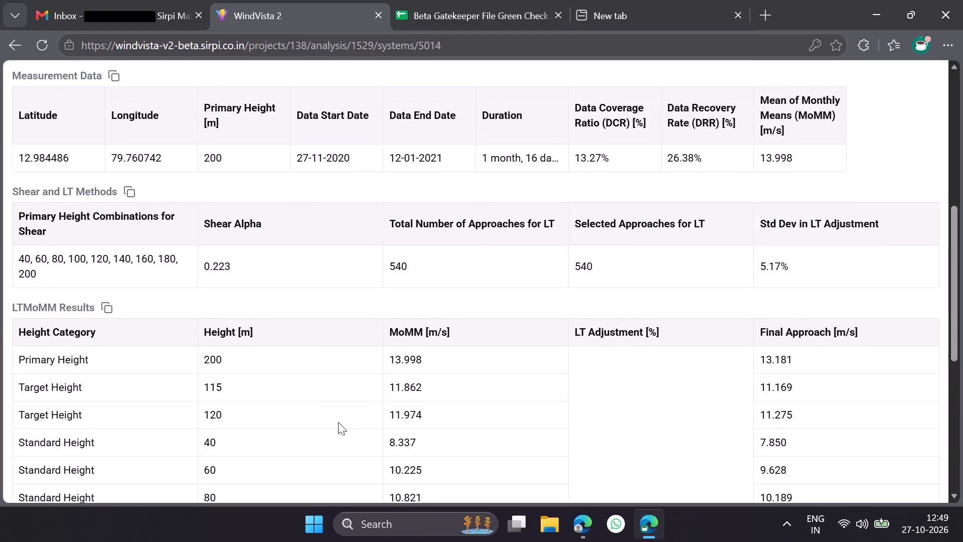
scroll(344, 413, "up", 5)
scroll(344, 413, "down", 6)
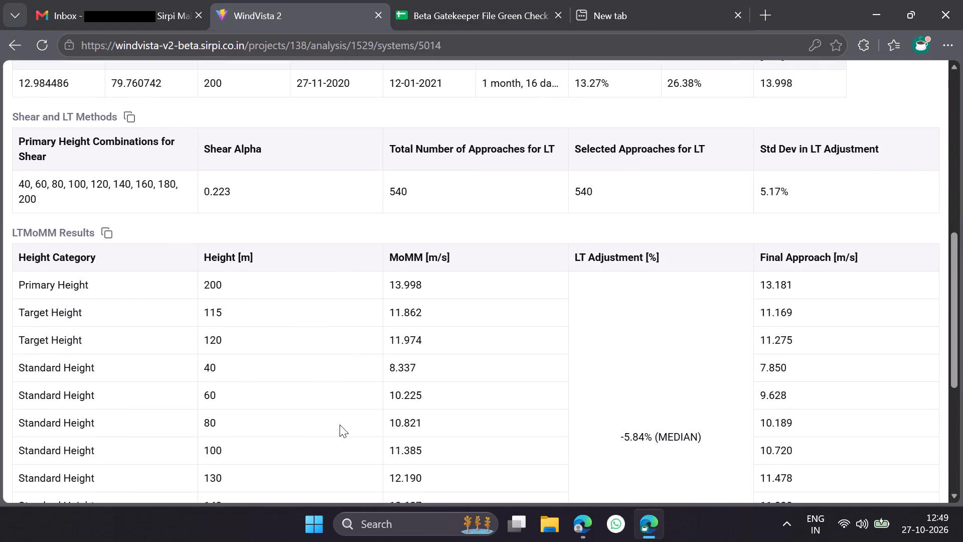
Copy the 23-Oct-2026 values of Elephant through Eagle into the 26-Oct-2026 row of the Final Approach Height 115m sheet.
left_click(531, 0)
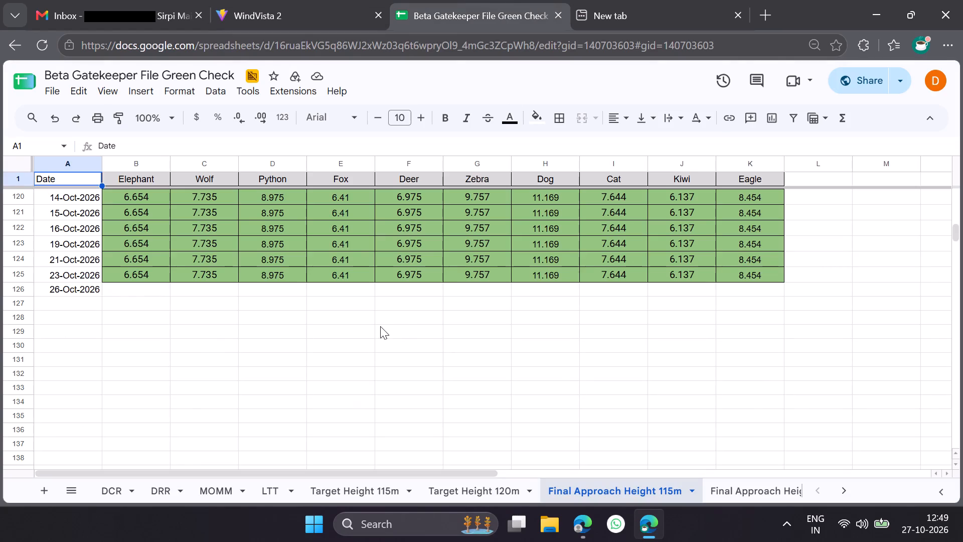
left_click_drag(149, 269, 538, 273)
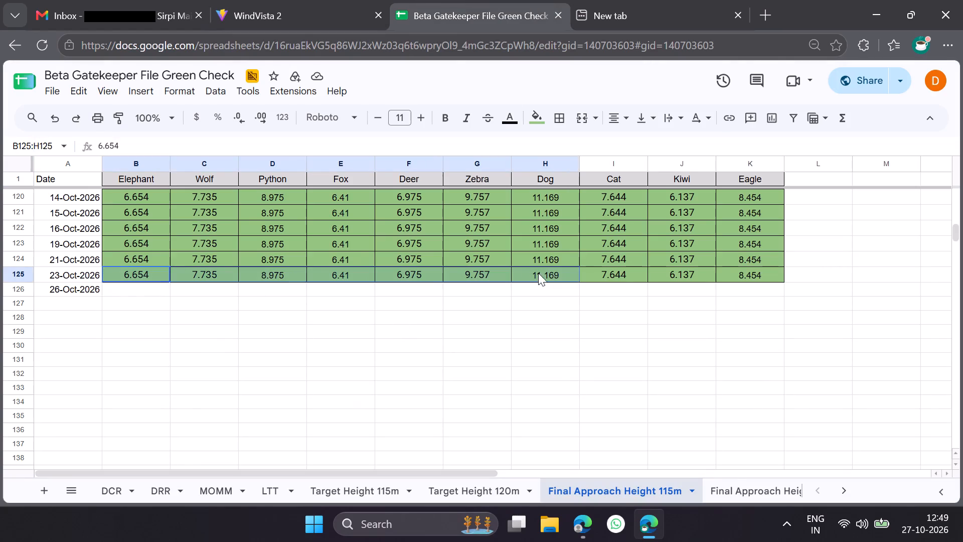
left_click_drag(538, 273, 738, 275)
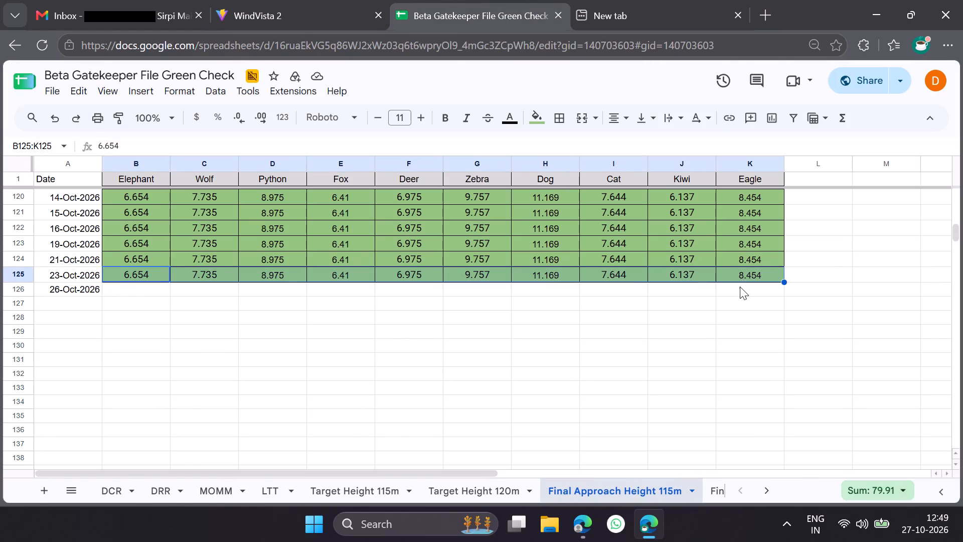
key("ctrl+c")
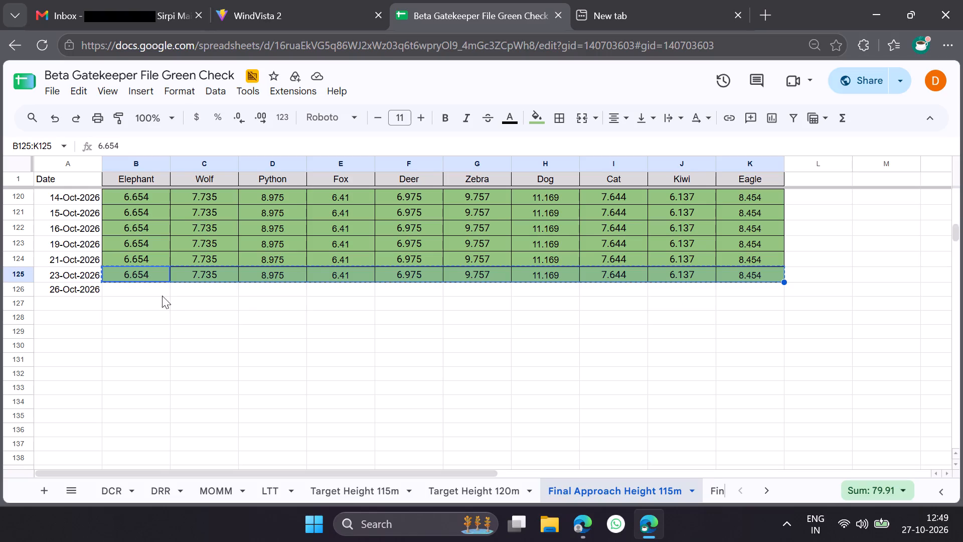
left_click_drag(141, 291, 767, 297)
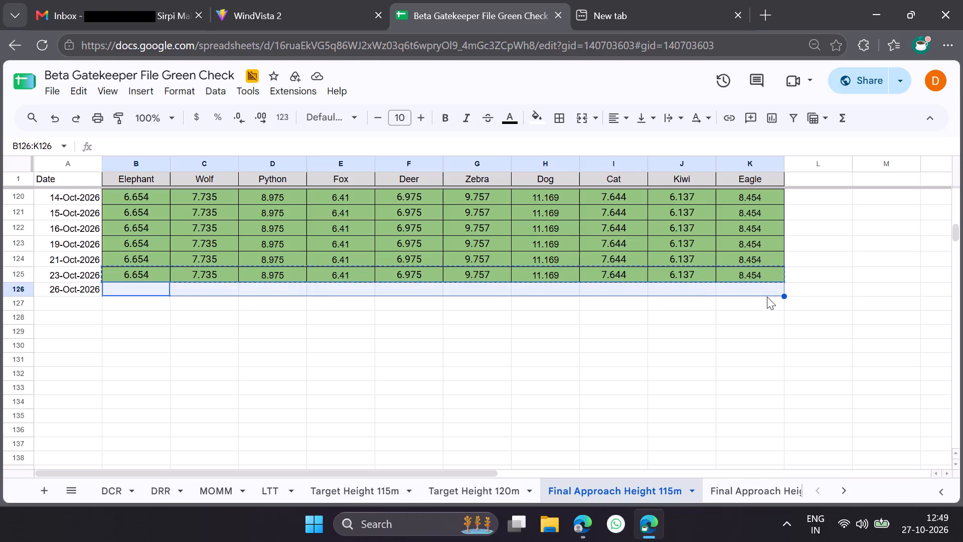
key("ctrl+v")
left_click(546, 336)
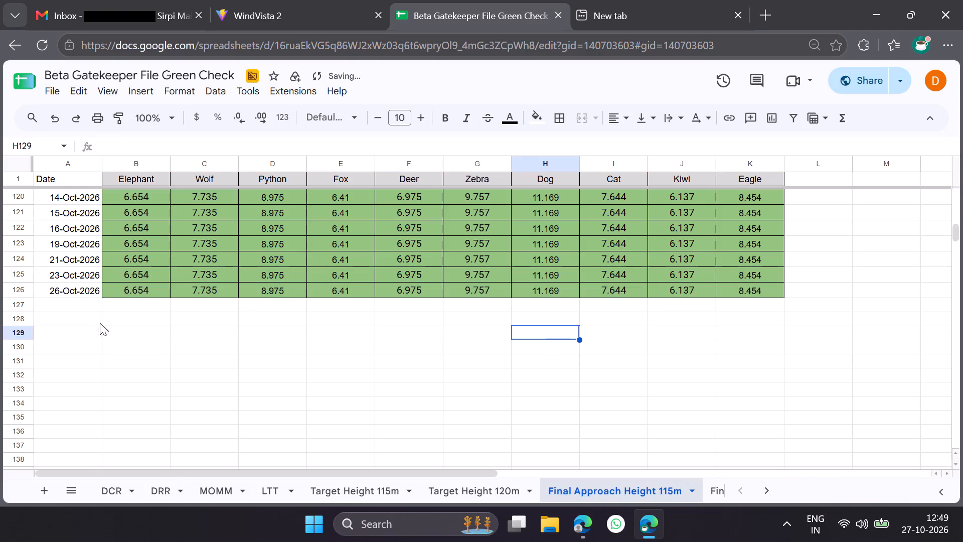
Add the date 27-Oct-2026 in the Date column of the Final Approach Height 115m sheet, directly below the 26-Oct-2026 row.
left_click(79, 304)
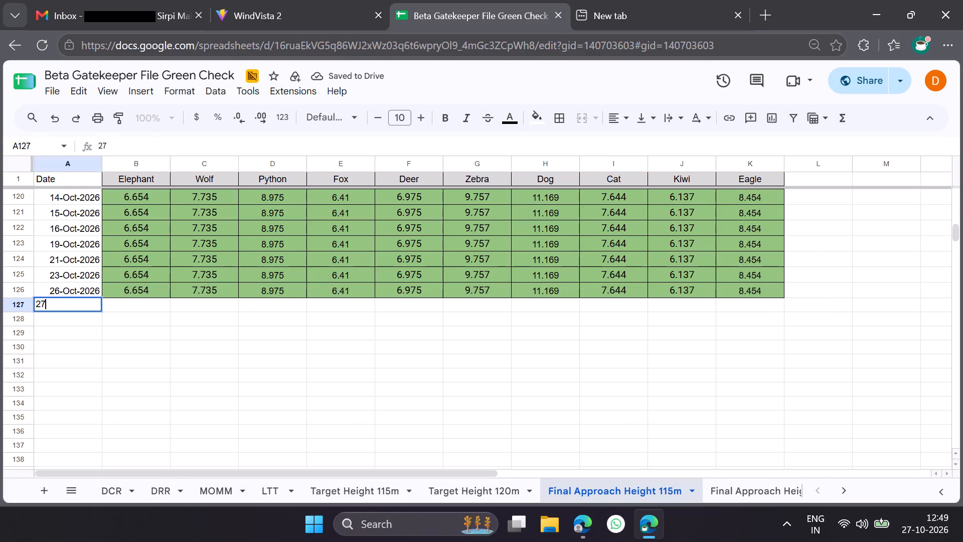
type("ct")
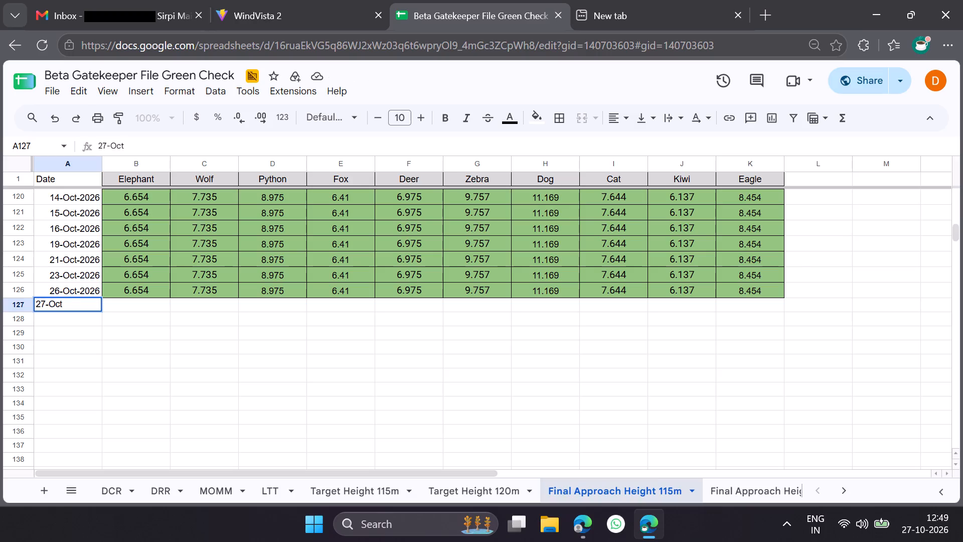
type("-2")
type("026")
left_click(116, 322)
left_click(135, 303)
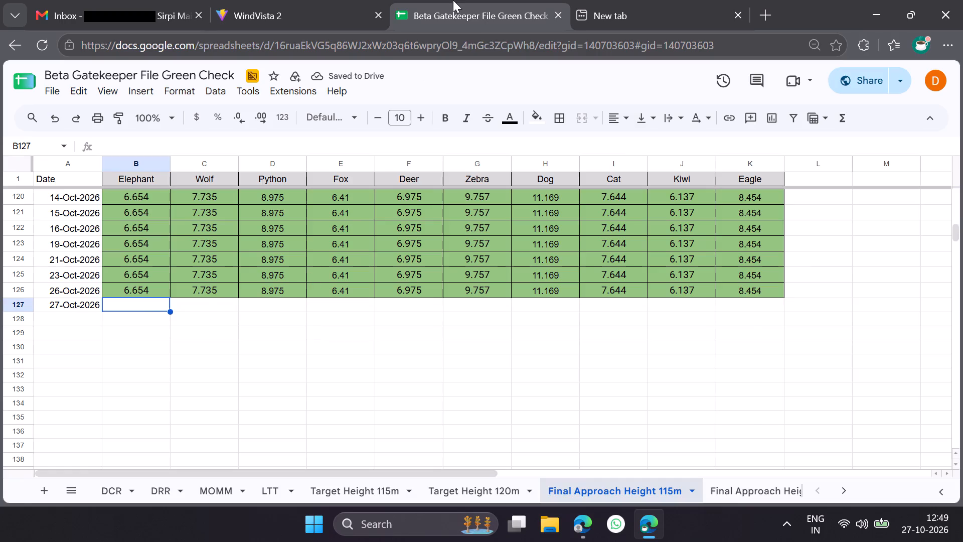
Copy the 23-Oct-2026 values of Elephant through Eagle into the 26-Oct-2026 row of the Final Approach Height 120m sheet.
left_click(323, 0)
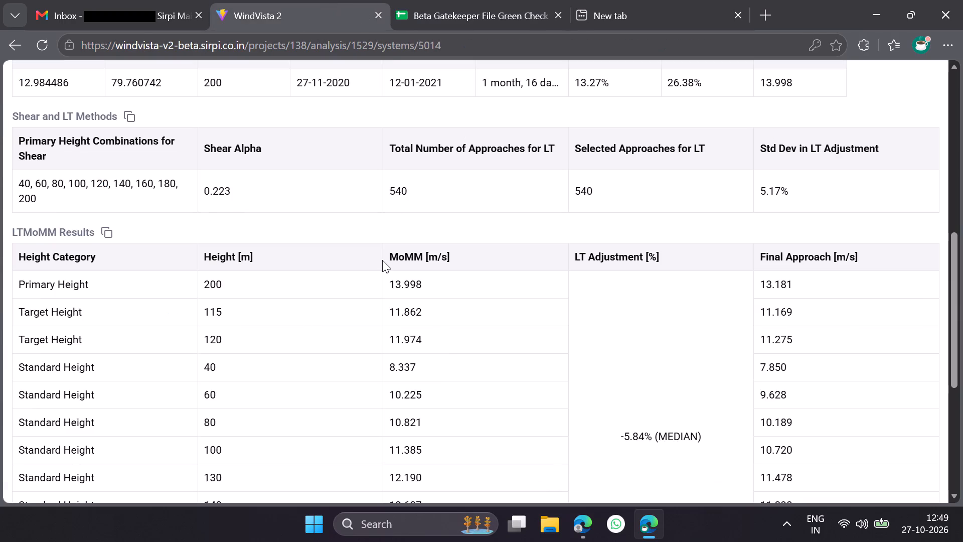
left_click(468, 0)
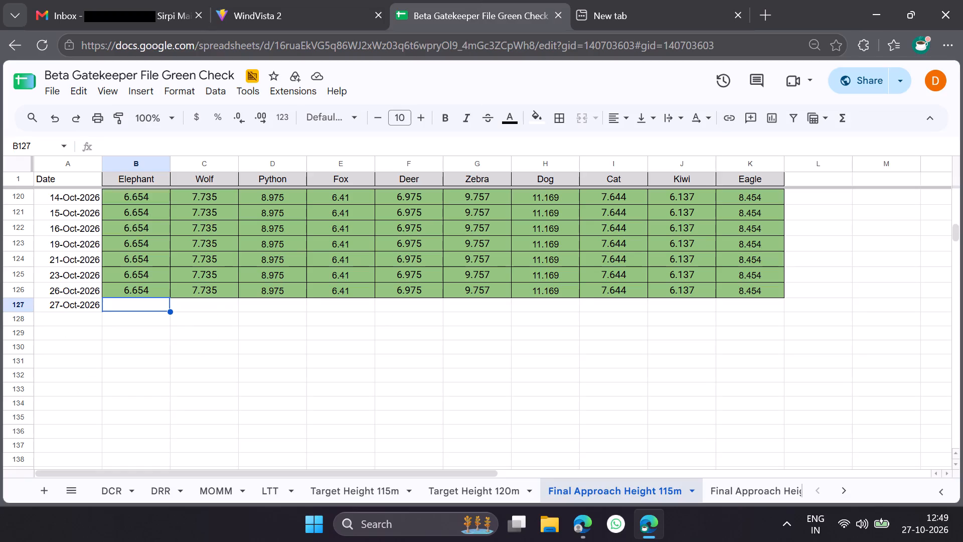
left_click(724, 495)
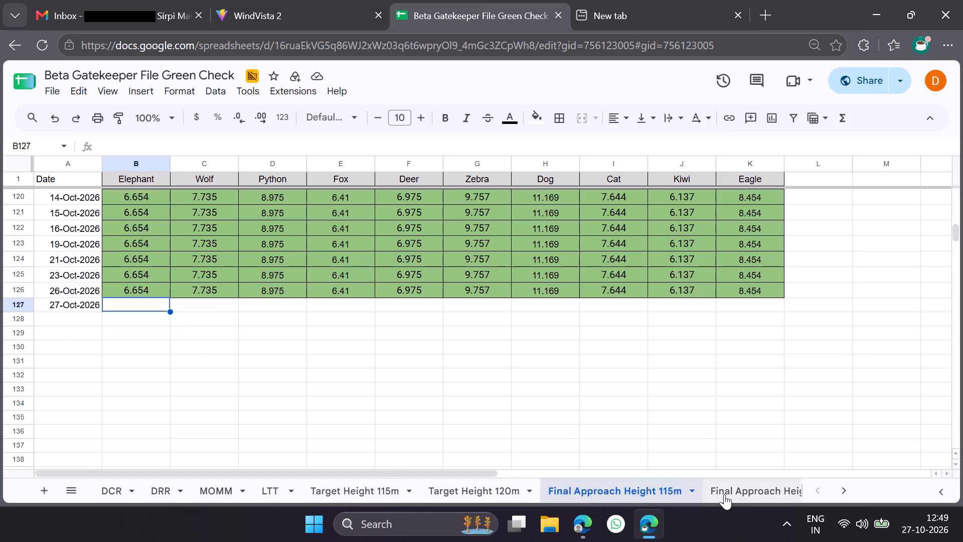
scroll(350, 356, "down", 18)
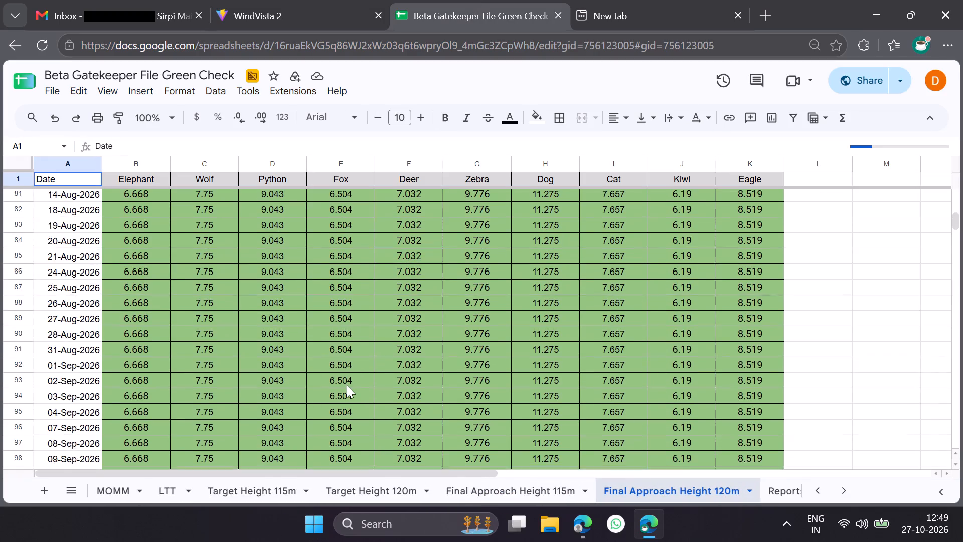
scroll(347, 385, "down", 7)
scroll(109, 267, "up", 2)
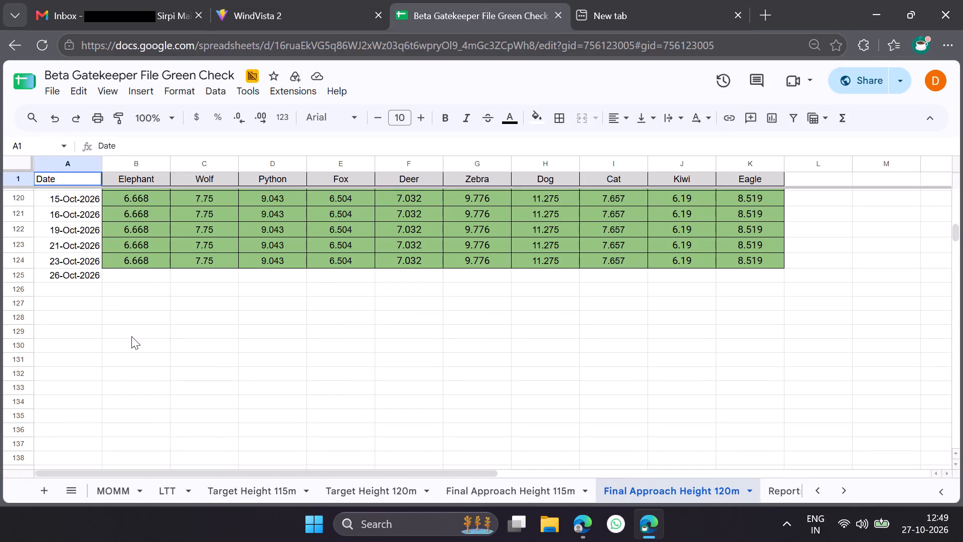
left_click_drag(131, 336, 759, 336)
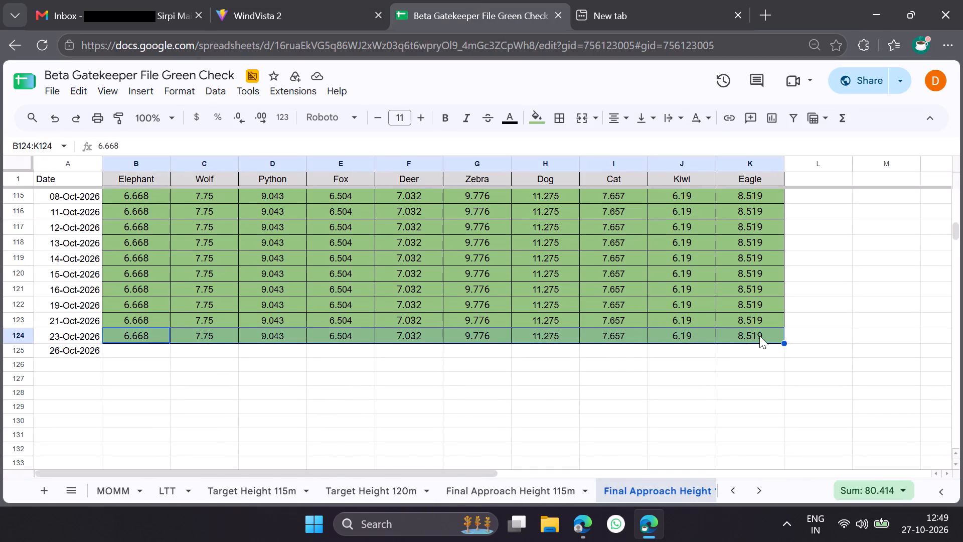
key("ctrl+c")
left_click_drag(127, 353, 733, 355)
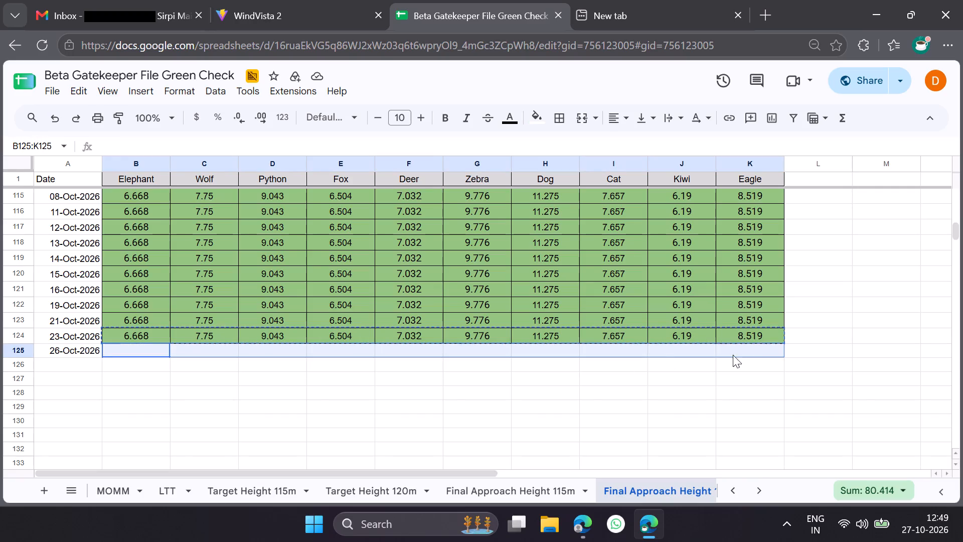
left_click_drag(733, 355, 760, 354)
key("ctrl+v")
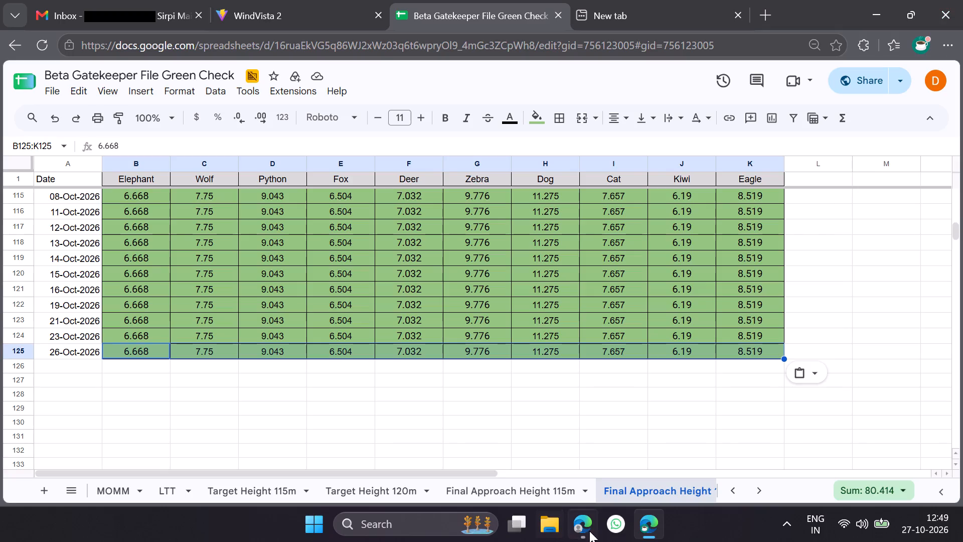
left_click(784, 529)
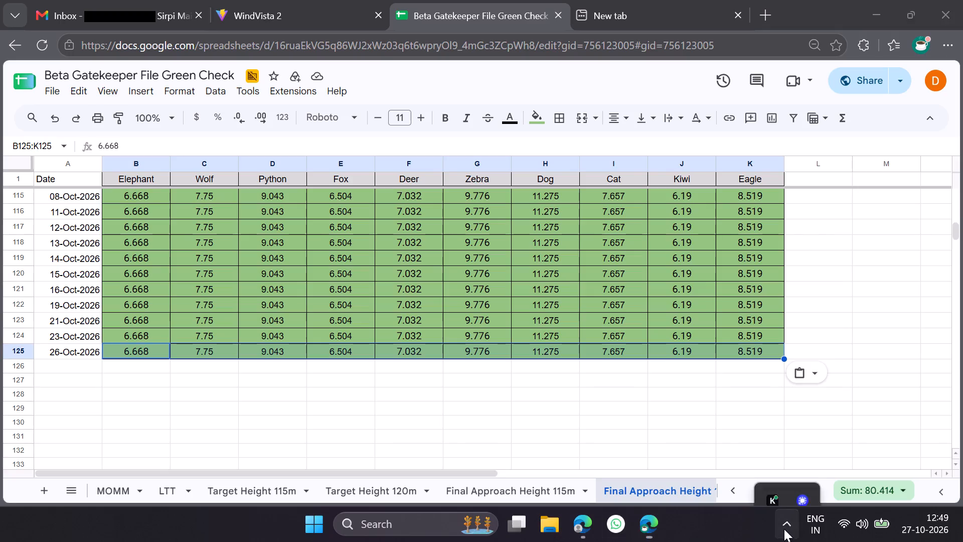
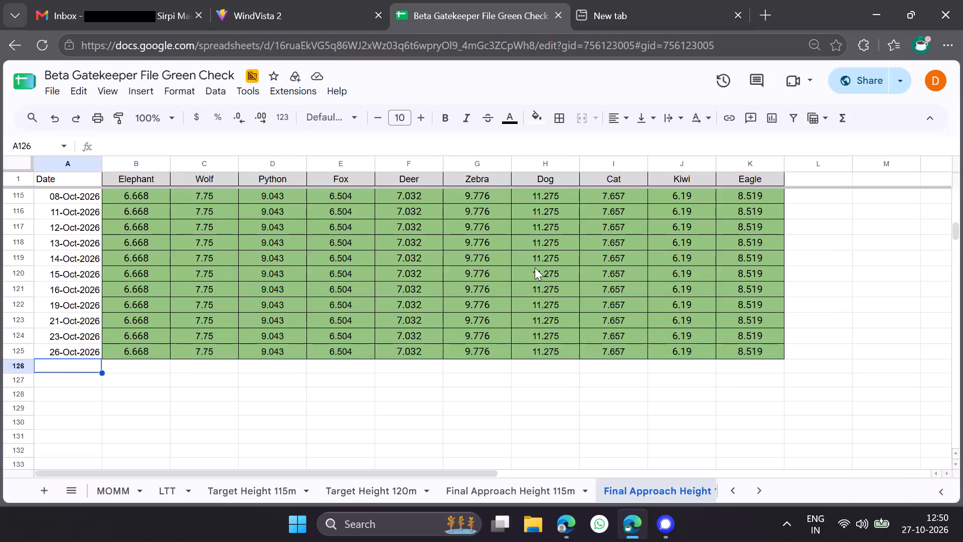
Add the date 27-Oct-2026 in the Date column of the Final Approach Height 120m sheet, directly below the 26-Oct-2026 row.
type("27")
key("minus")
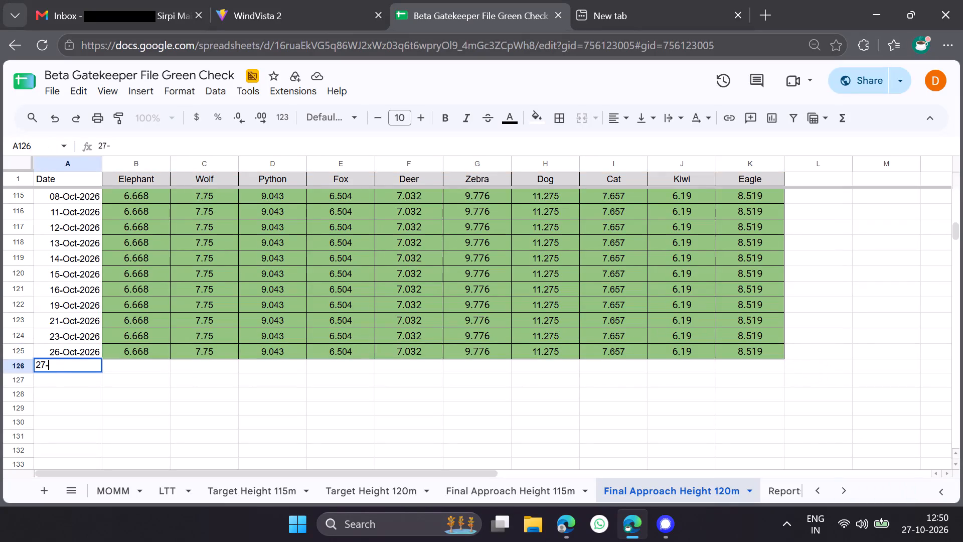
type("ct")
type("2026")
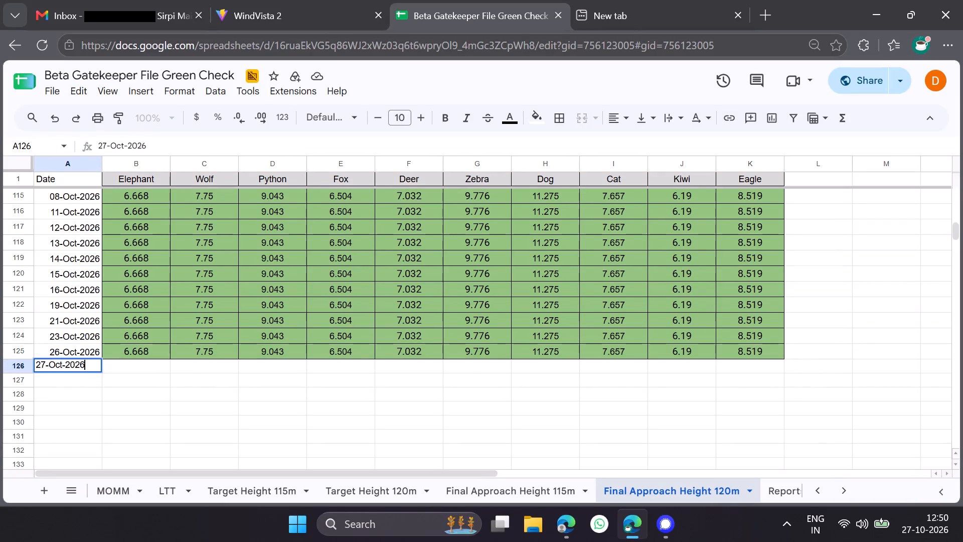
left_click(123, 385)
left_click(155, 363)
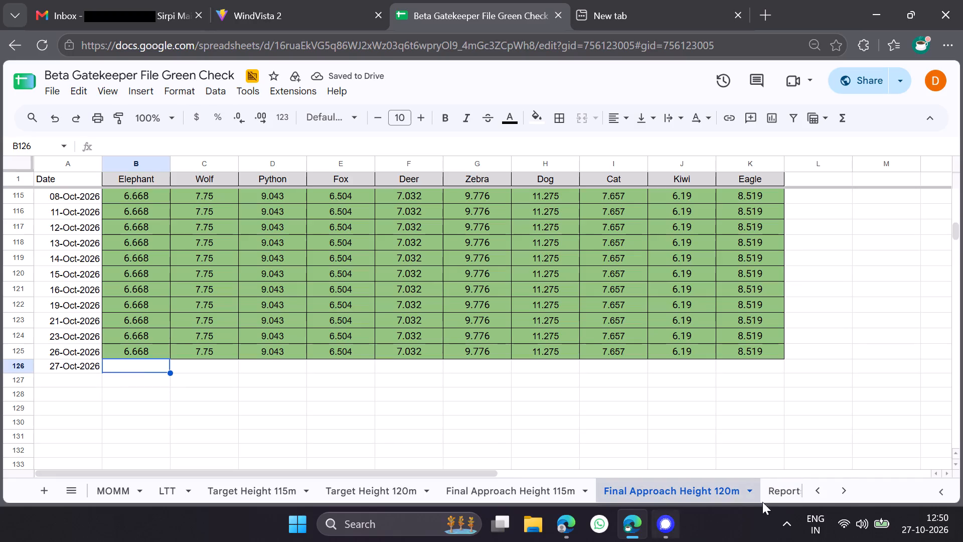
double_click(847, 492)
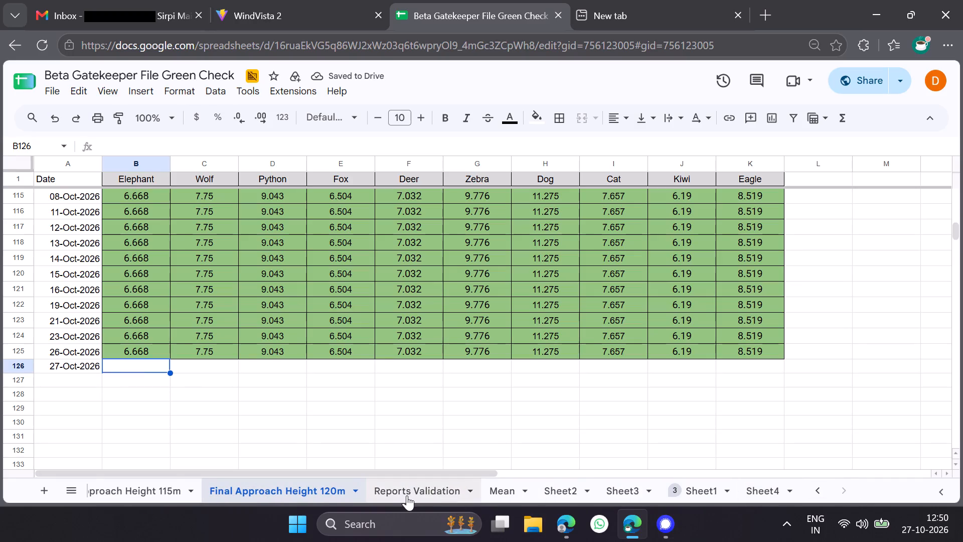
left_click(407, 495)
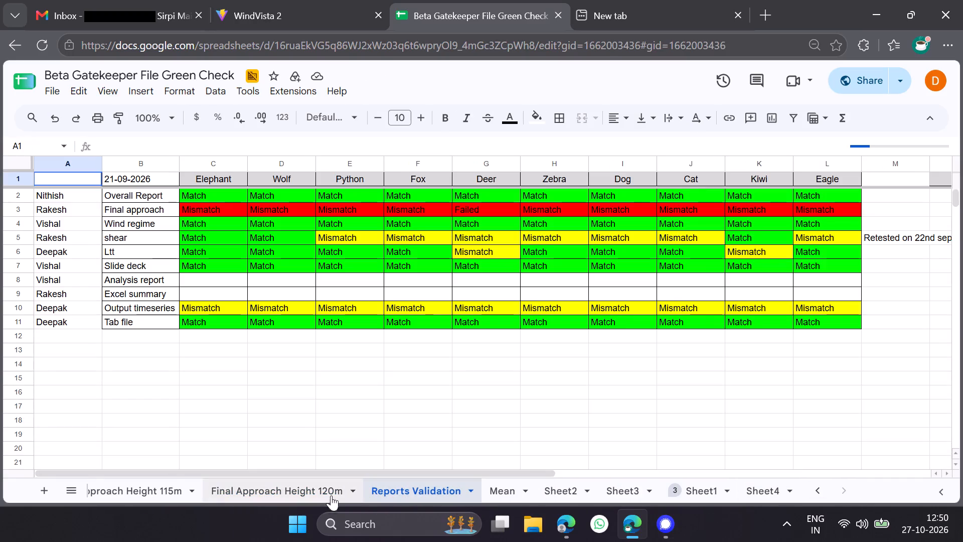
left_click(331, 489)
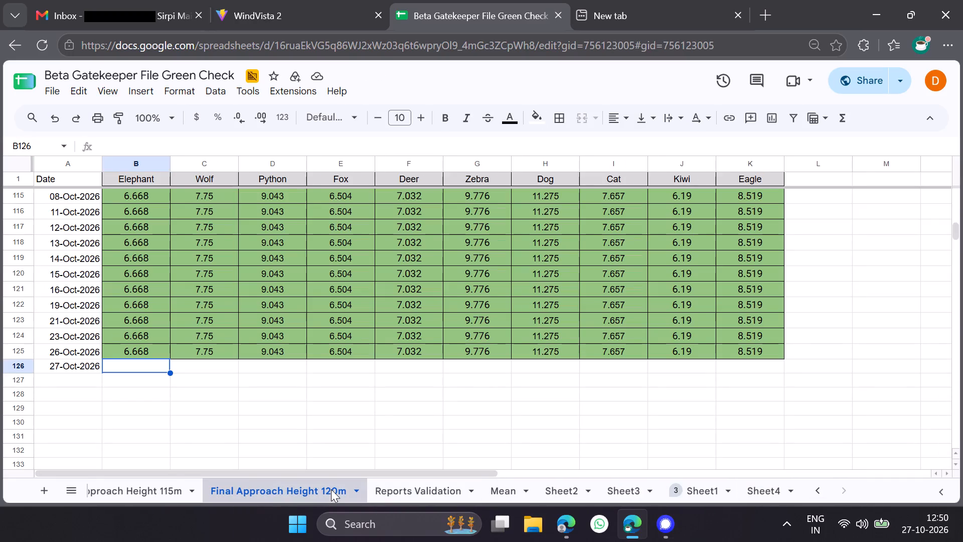
Compare the Dog mast's LTMoMM Final Approach results in WindVista 2 with the Final Approach Height 120m sheet.
left_click(319, 0)
scroll(317, 110, "up", 8)
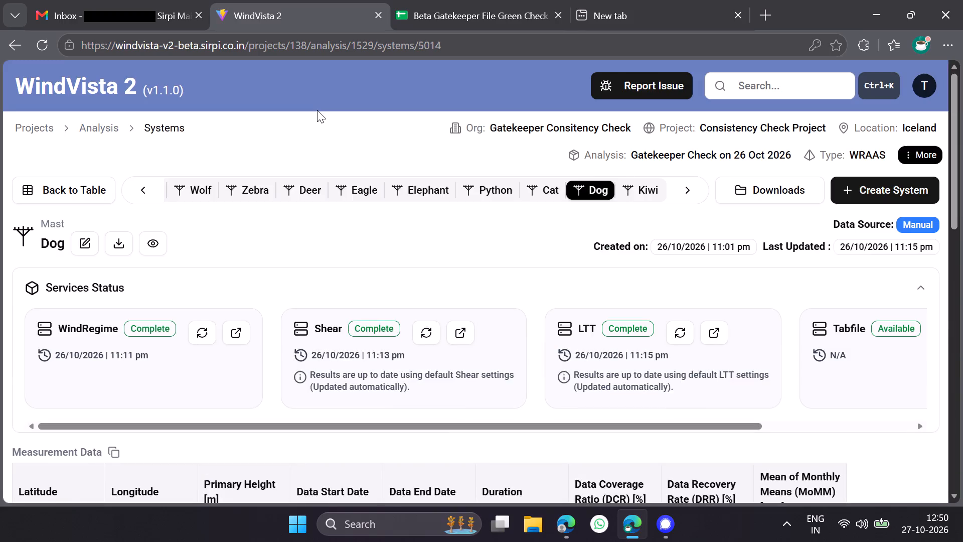
scroll(317, 110, "down", 6)
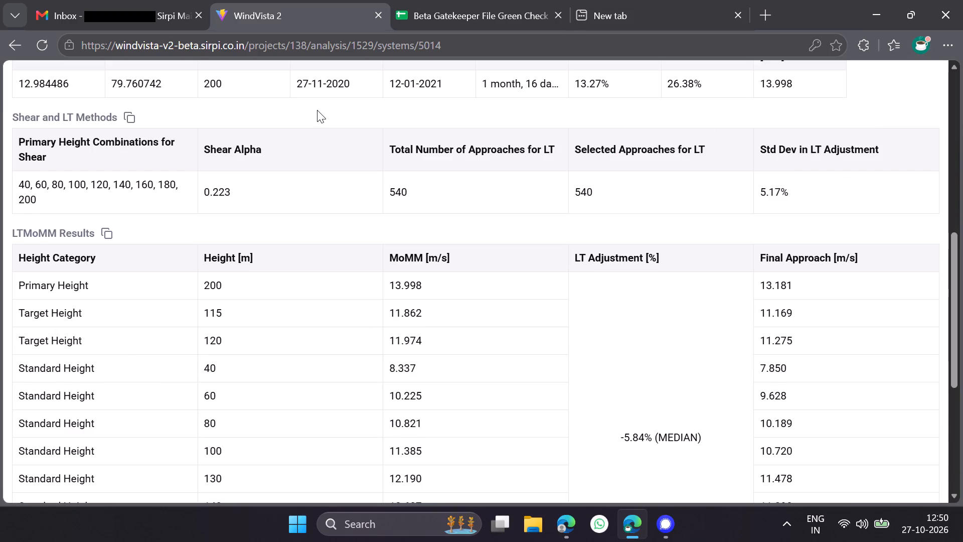
left_click(423, 0)
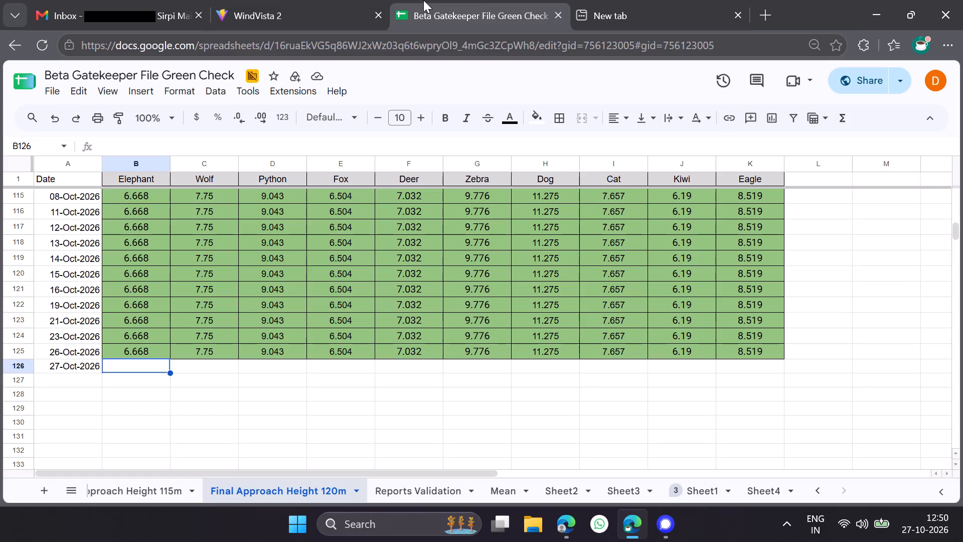
left_click(300, 0)
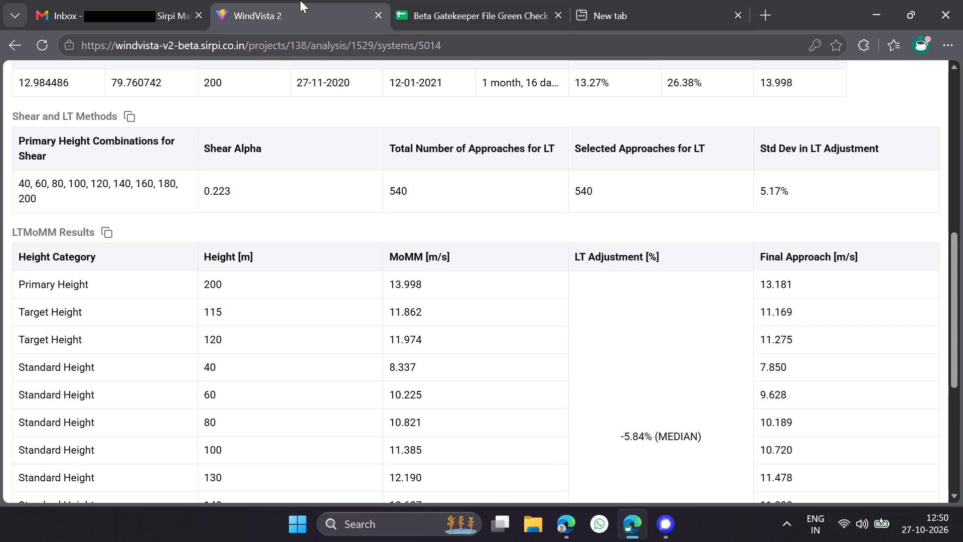
left_click(479, 0)
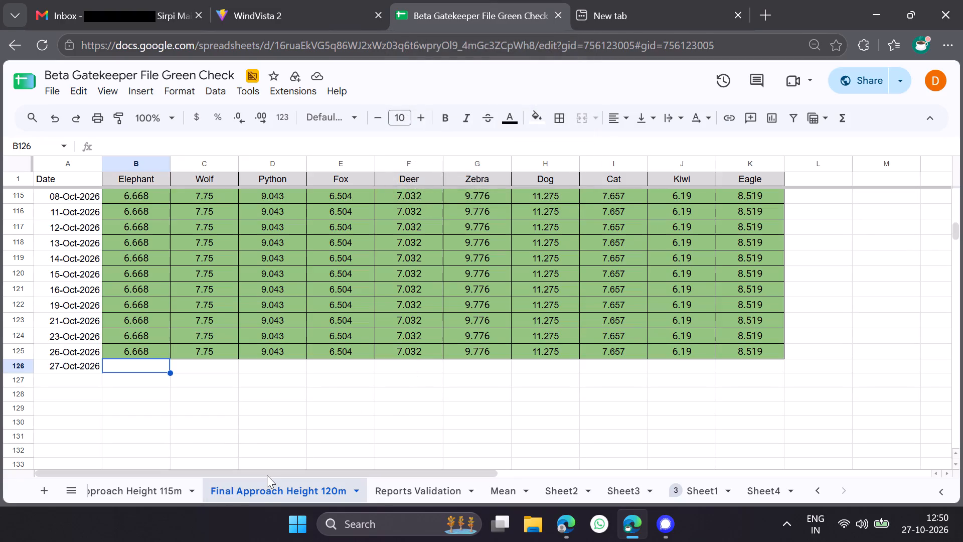
Review the latest date rows in the DCR, DRR, LTT, Target Height 115m and MOMM sheets.
scroll(264, 489, "up", 10)
left_click(99, 488)
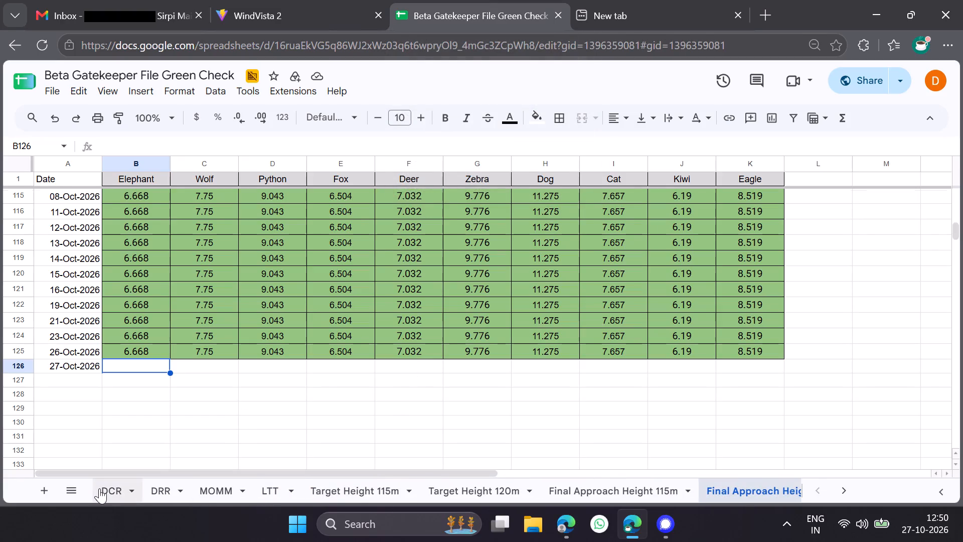
left_click(156, 488)
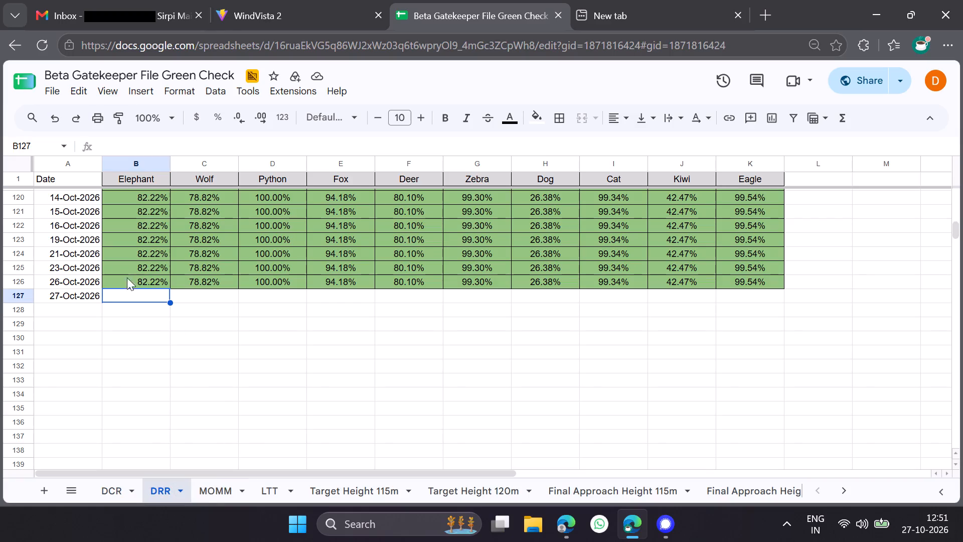
left_click(271, 490)
left_click(346, 483)
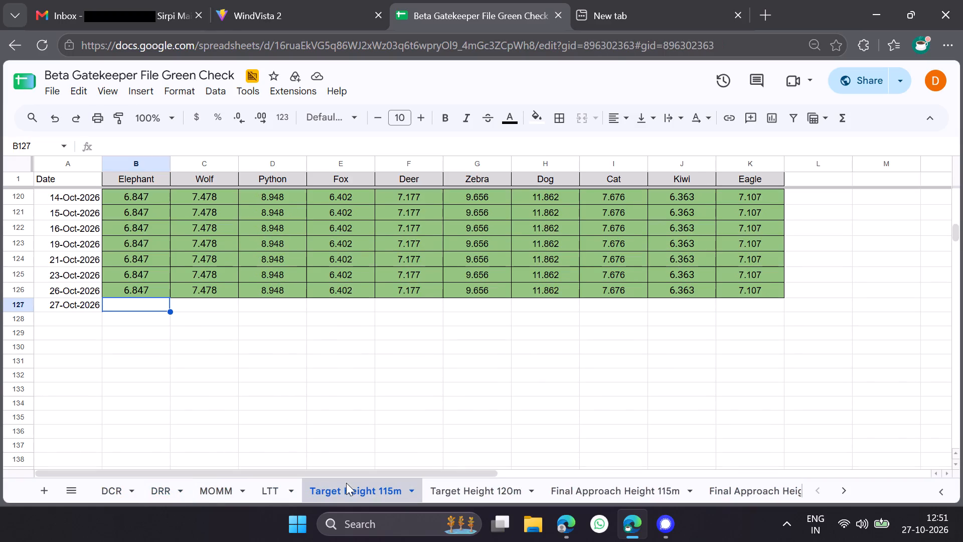
left_click(209, 490)
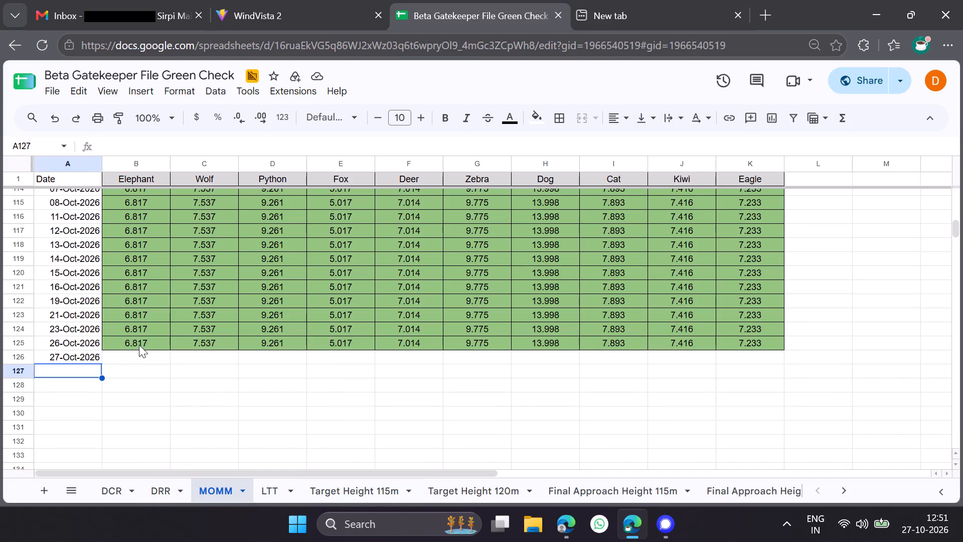
left_click(266, 491)
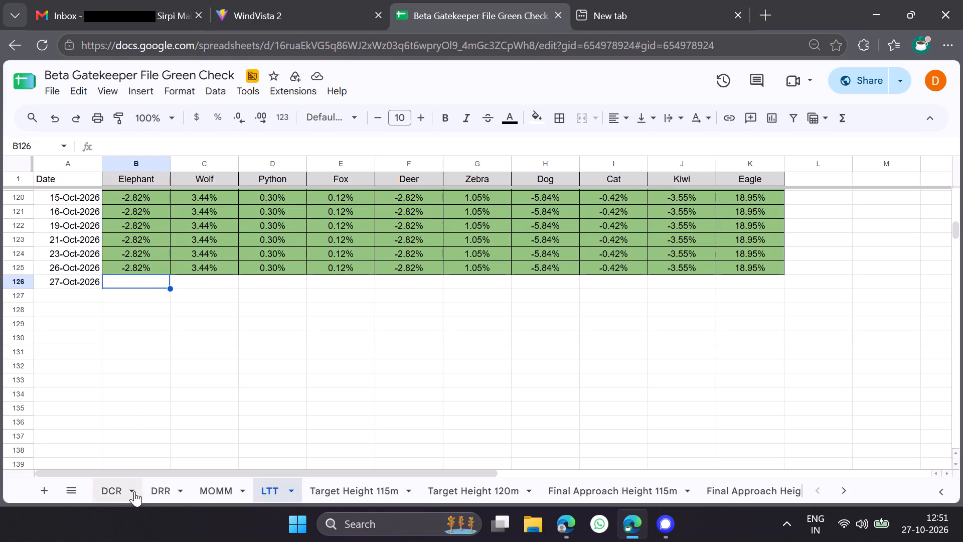
Centre-align the Elephant column values in the DRR sheet from the 6-Jan-2025 row down to the 27-Oct-2026 row (B2:B127).
left_click(159, 489)
left_click(137, 280)
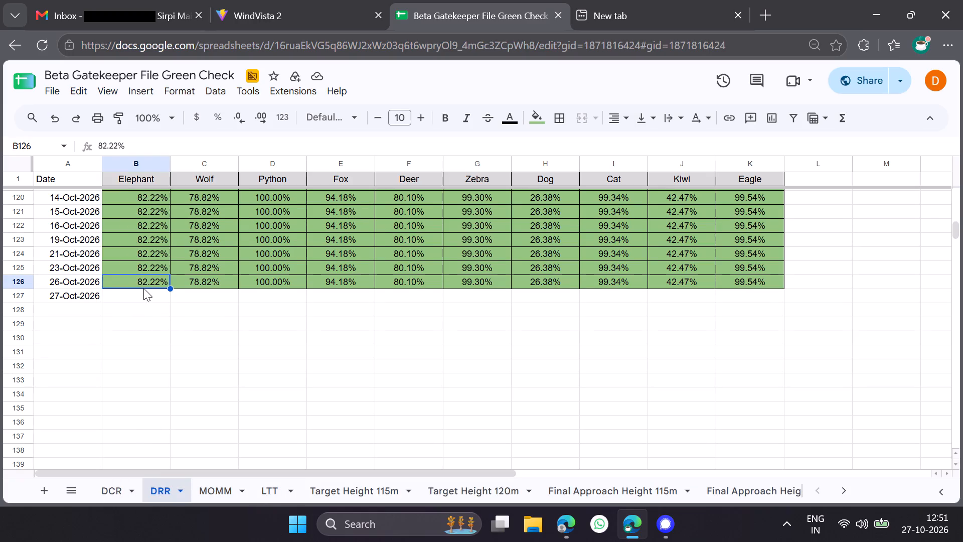
scroll(143, 275, "up", 20)
scroll(143, 275, "up", 13)
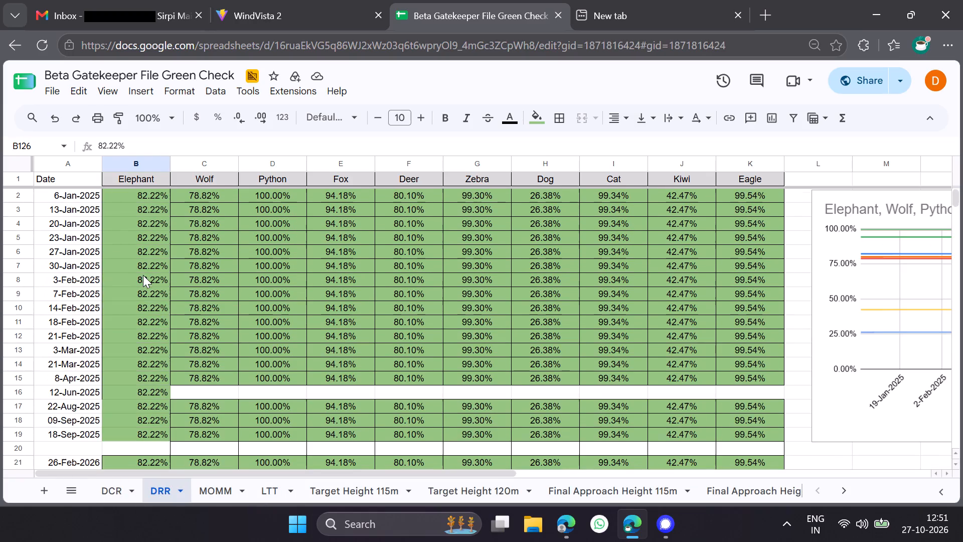
scroll(143, 275, "up", 3)
left_click(140, 193)
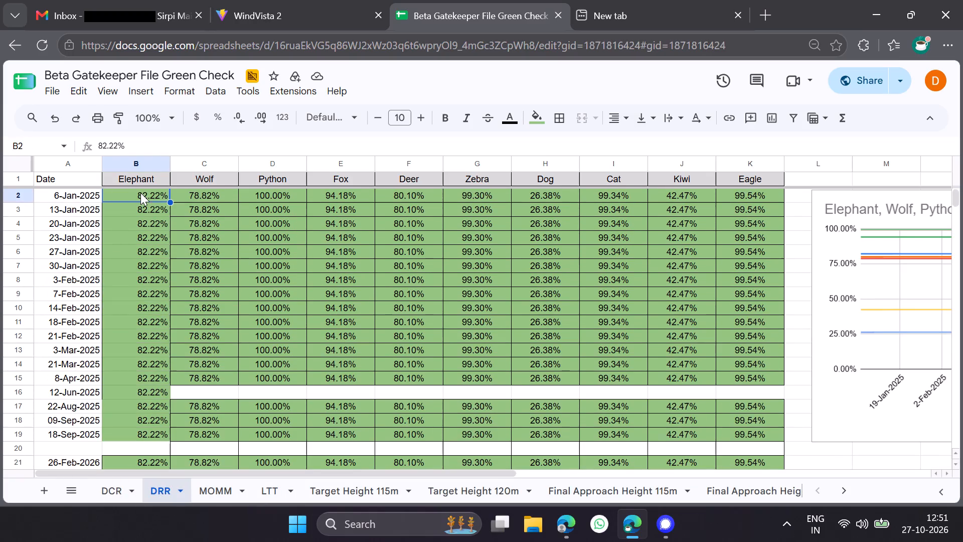
left_click(140, 193)
left_click_drag(140, 193, 163, 501)
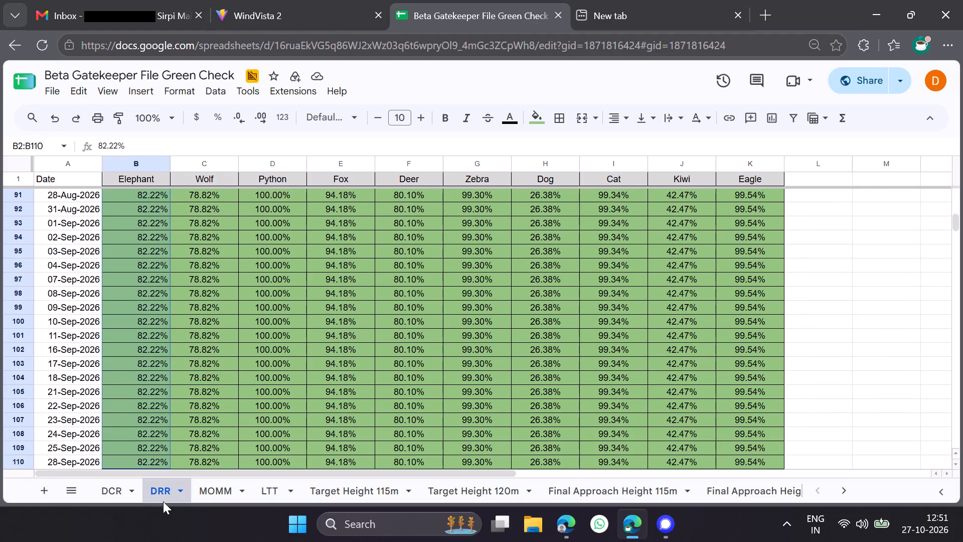
left_click_drag(163, 501, 159, 267)
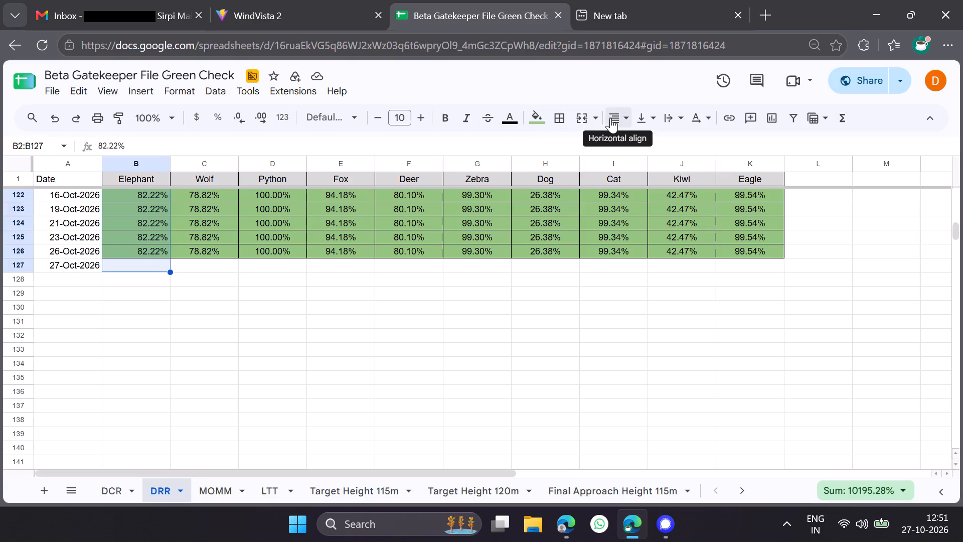
left_click(619, 118)
left_click(634, 143)
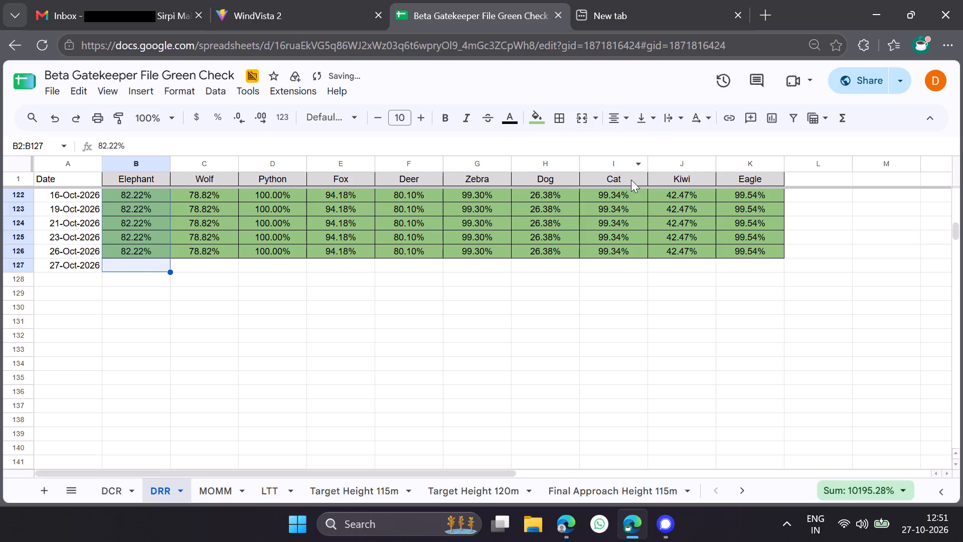
left_click(397, 319)
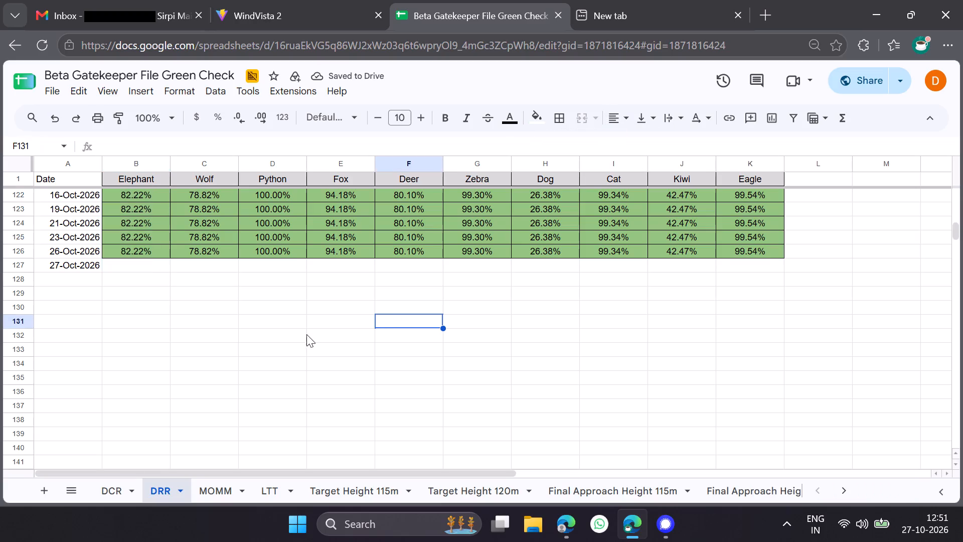
Review the 26-Oct-2026 and 27-Oct-2026 rows in the MOMM, LTT, Target Height and Final Approach Height sheets.
left_click(217, 496)
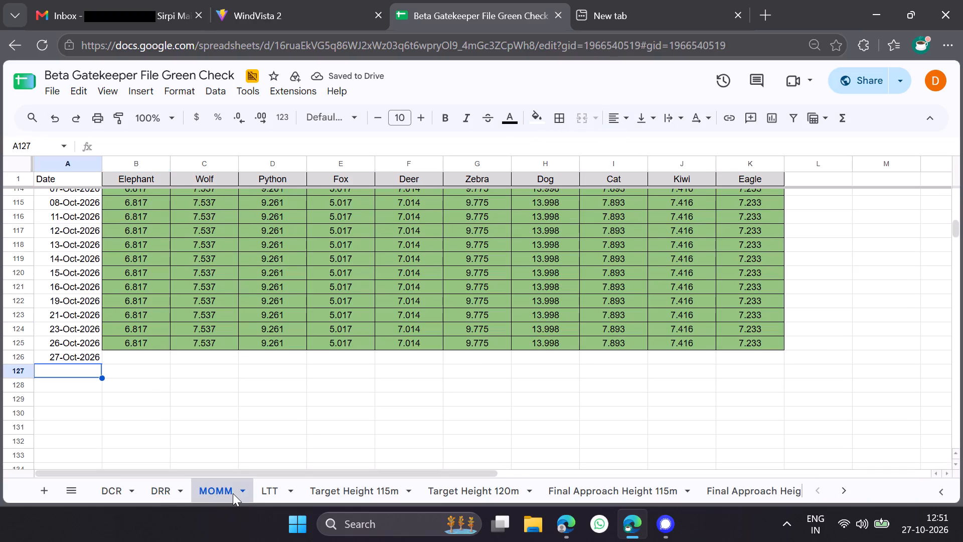
left_click(268, 491)
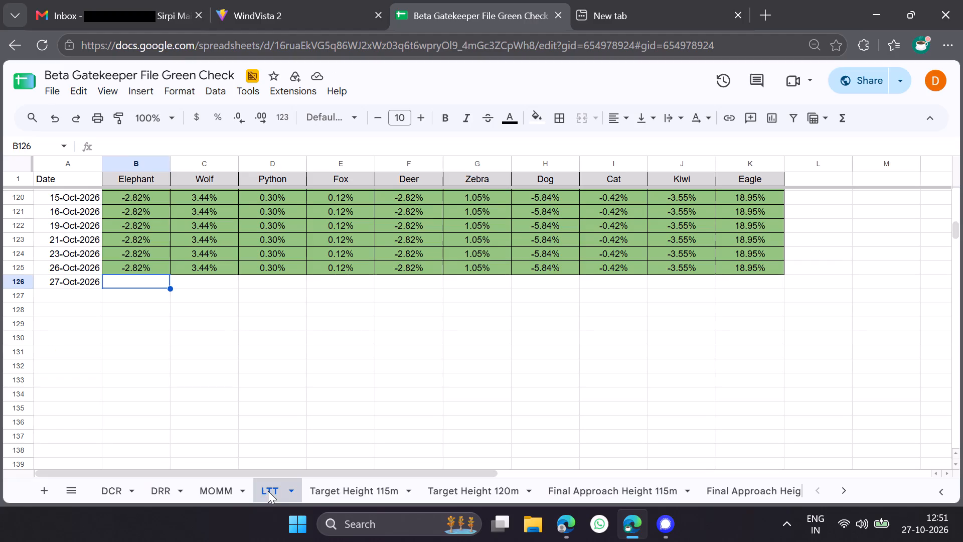
left_click(336, 486)
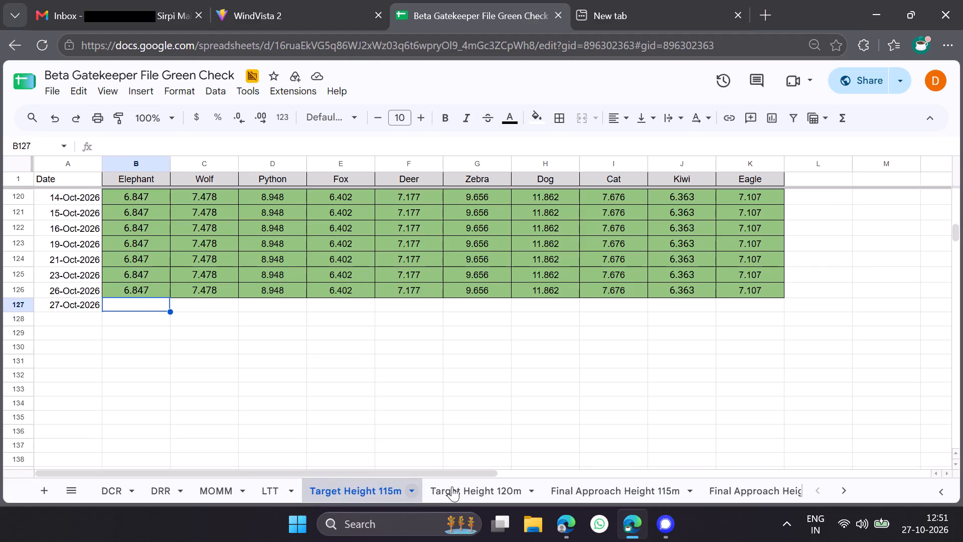
left_click(452, 486)
left_click(585, 485)
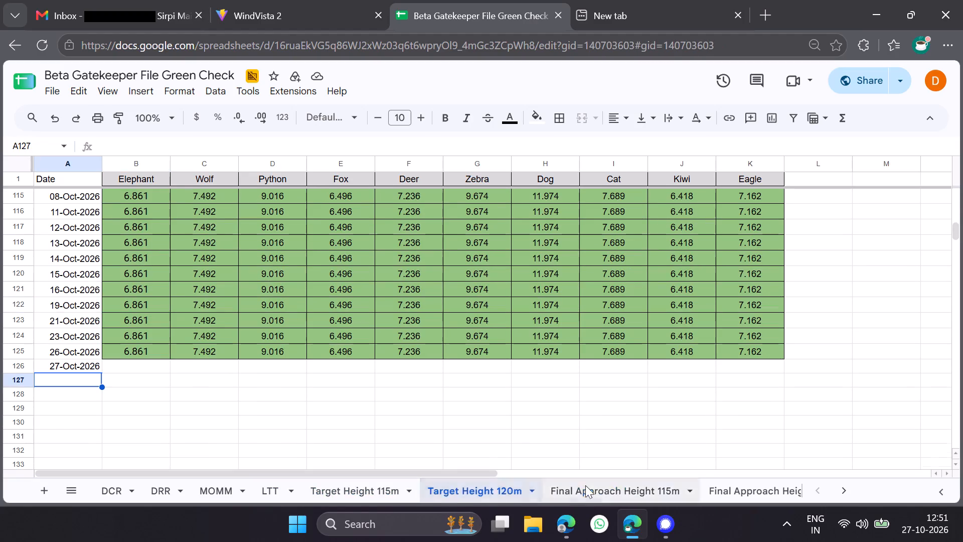
left_click(728, 481)
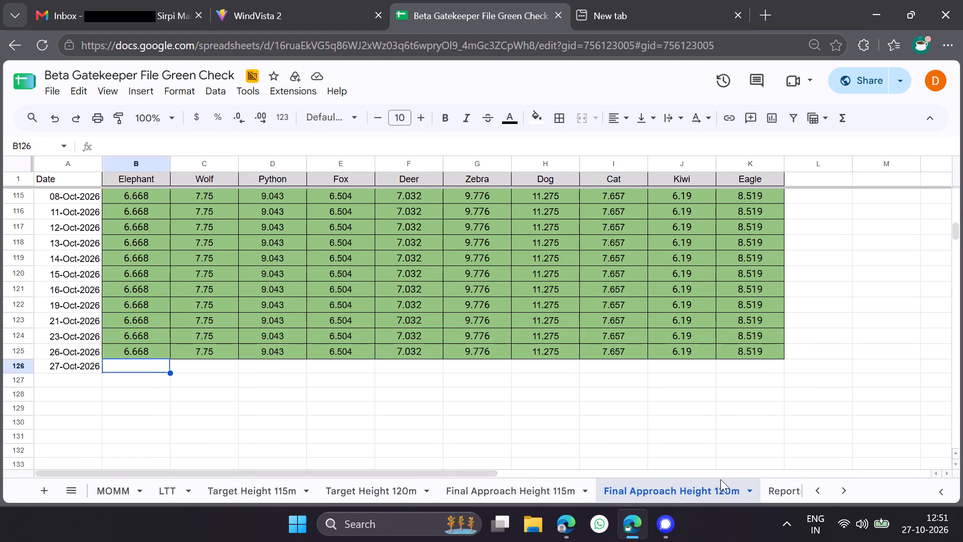
scroll(704, 487, "up", 3)
left_click(646, 492)
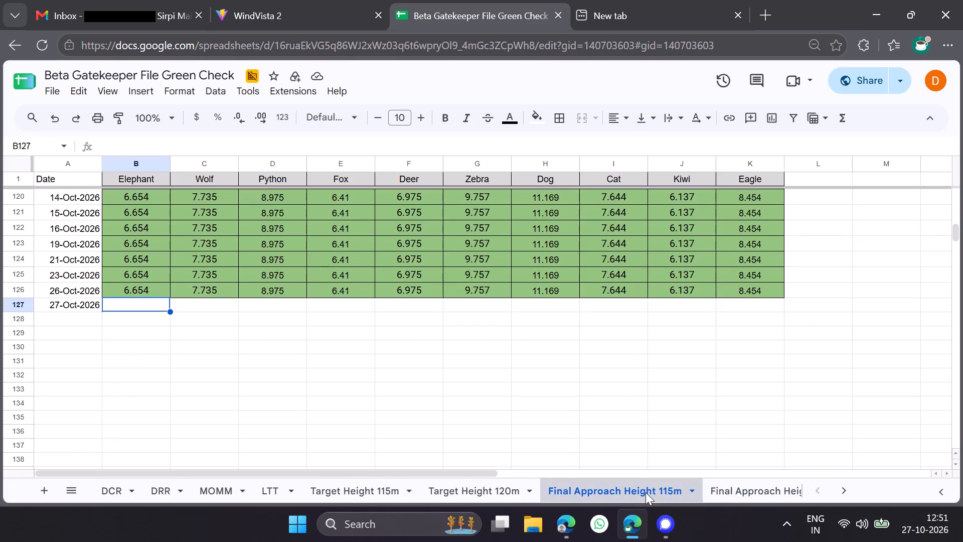
scroll(730, 492, "up", 4)
double_click(383, 411)
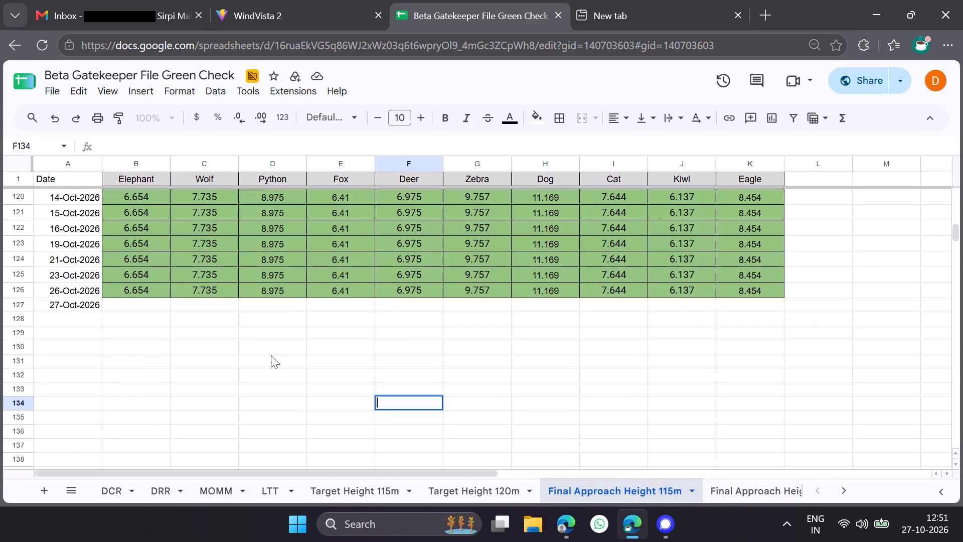